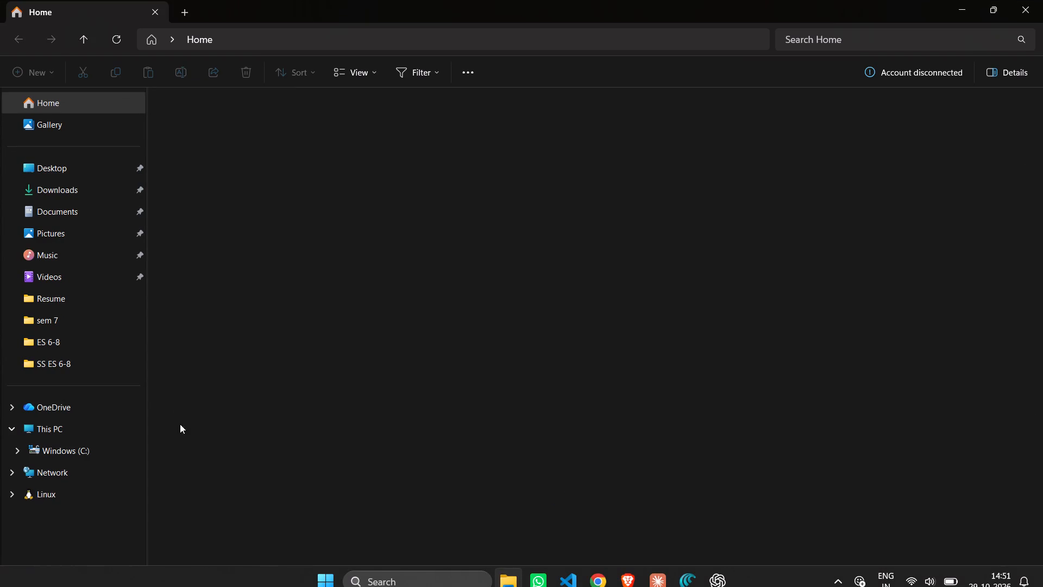
Open the Seminar Report Certificates1 PDF in Word, just this once, and enable editing.
{"action": "right_click", "coordinate": [274, 422]}
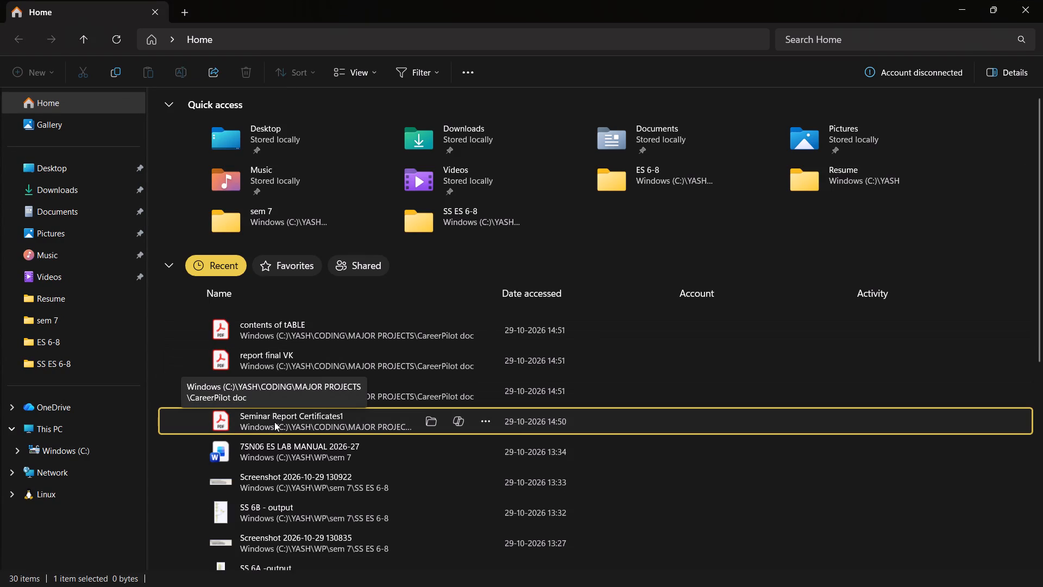
{"action": "right_click", "coordinate": [274, 422]}
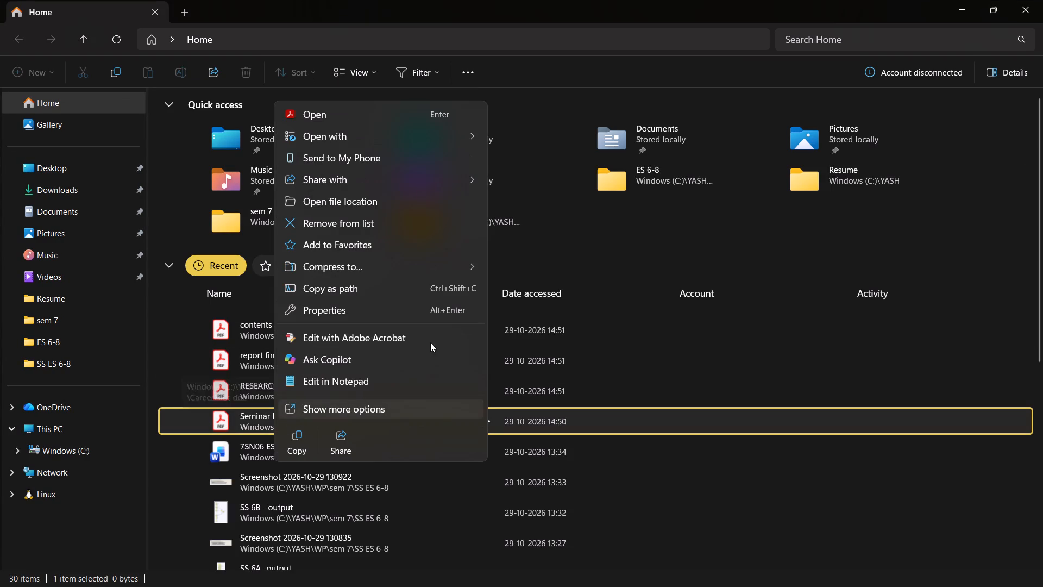
{"action": "left_click", "coordinate": [451, 128]}
{"action": "left_click", "coordinate": [552, 285]}
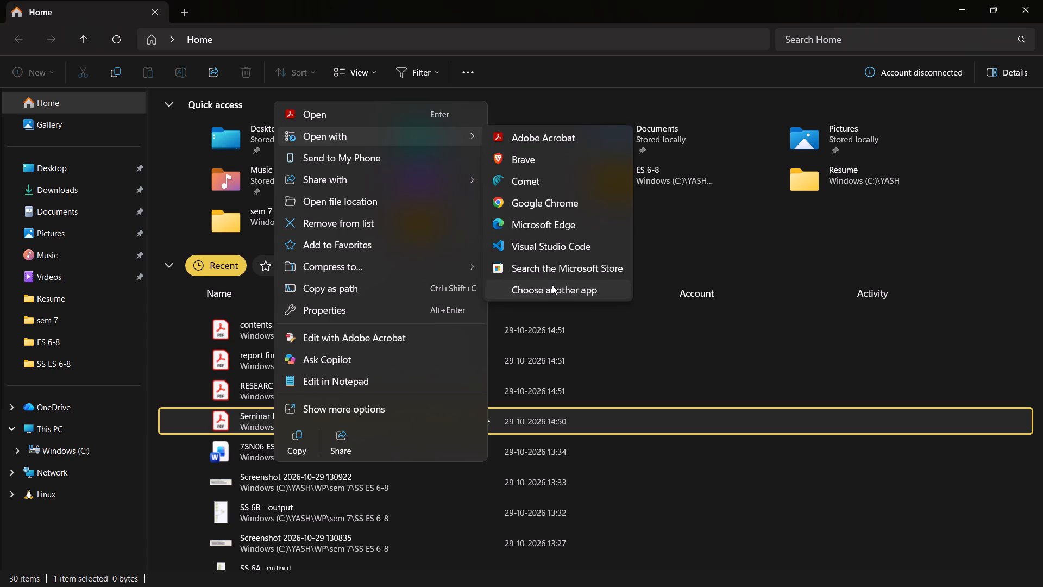
{"action": "scroll", "coordinate": [483, 328], "scroll_direction": "down", "scroll_amount": 2}
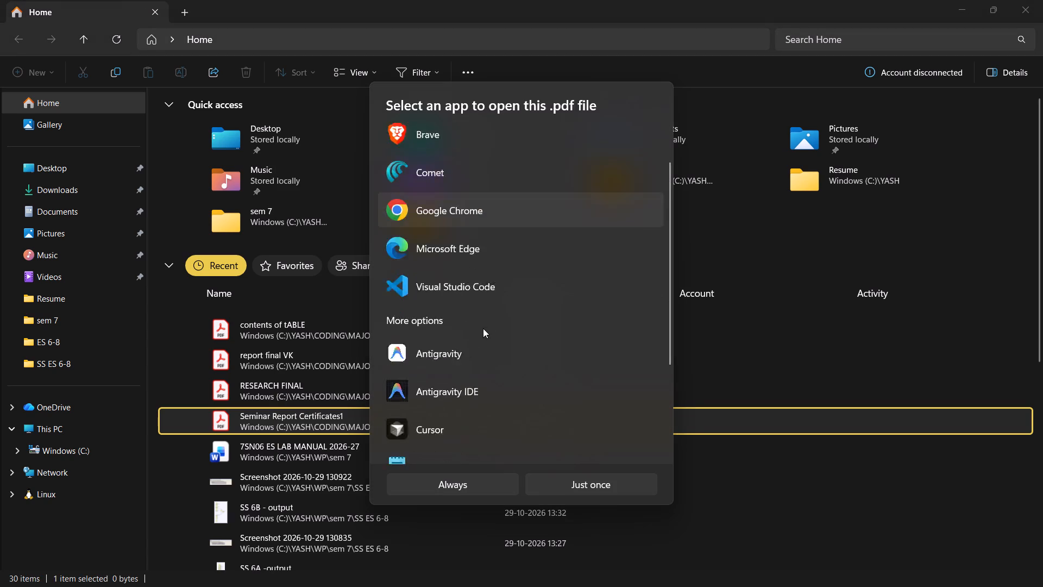
{"action": "scroll", "coordinate": [483, 328], "scroll_direction": "down", "scroll_amount": 3}
{"action": "left_click", "coordinate": [448, 364]}
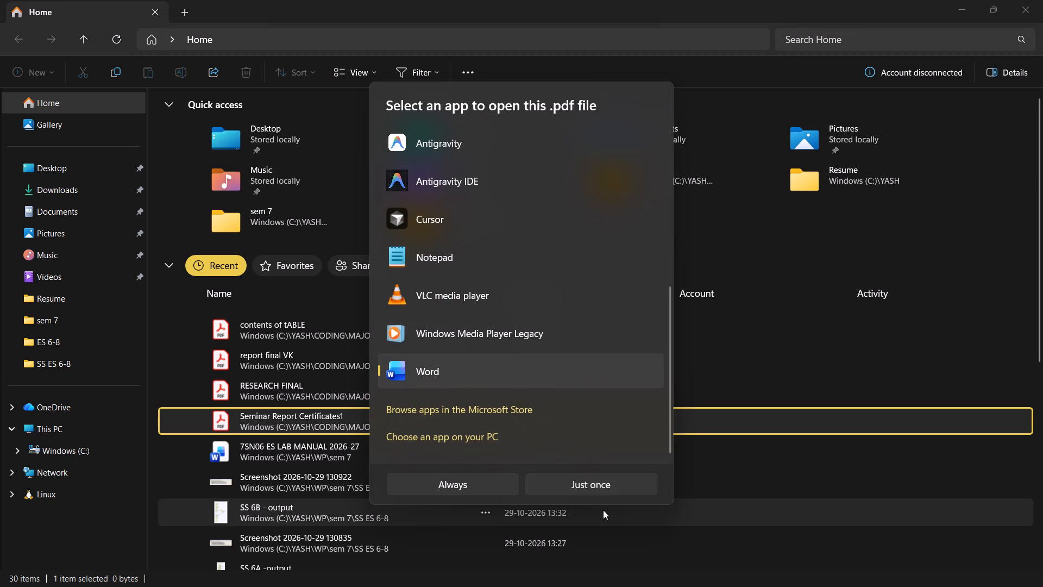
{"action": "left_click", "coordinate": [593, 486]}
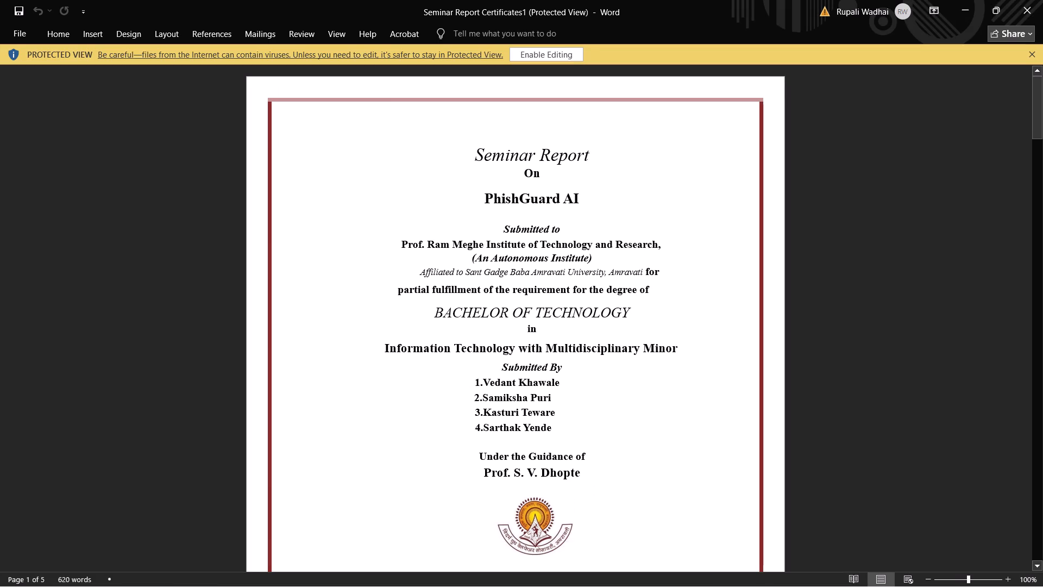
{"action": "left_click", "coordinate": [561, 55]}
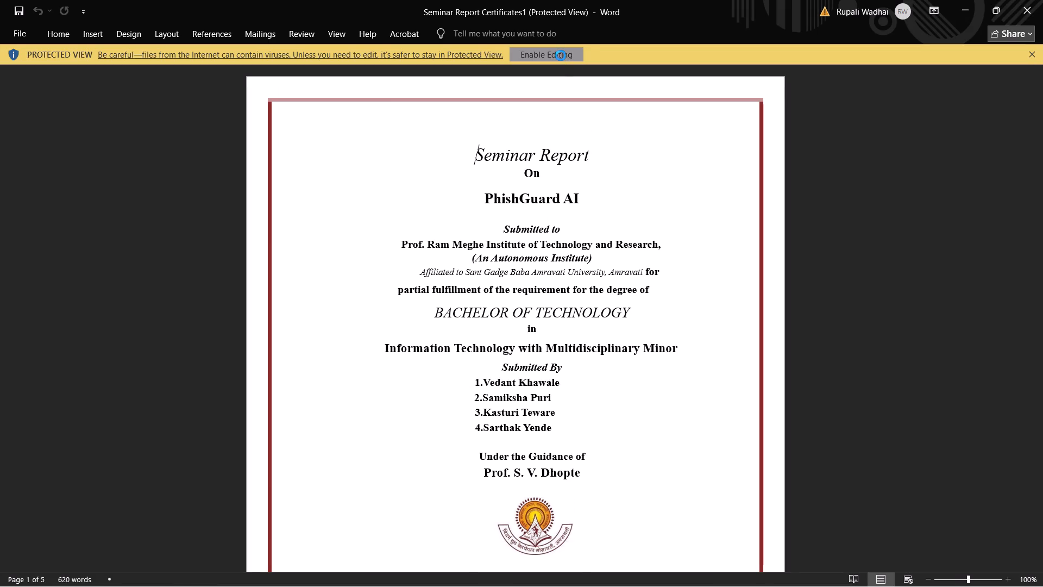
Replace the first student's name under Submitted By on the cover page with the new student's name.
{"action": "left_click", "coordinate": [559, 360]}
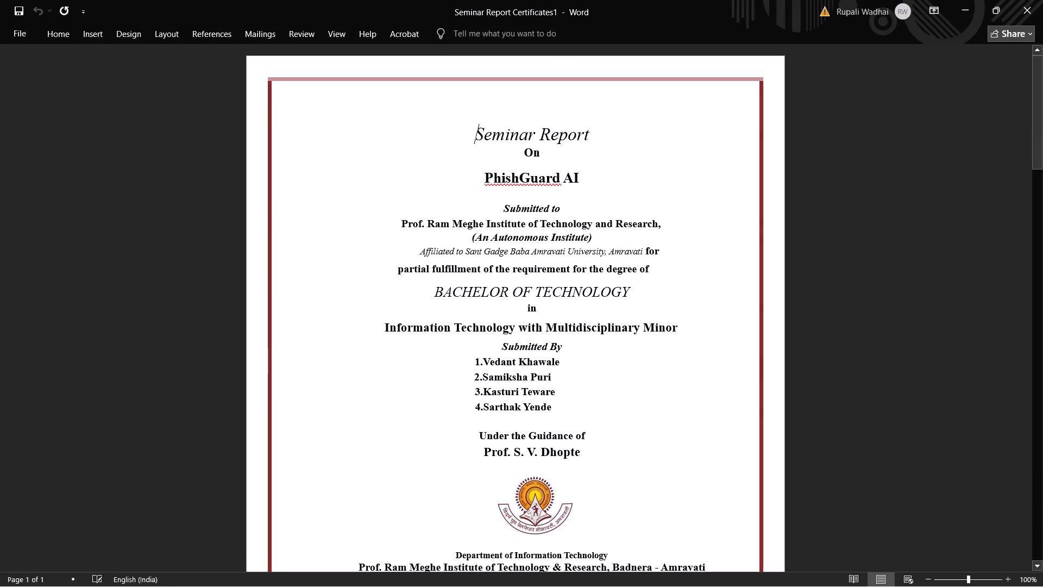
{"action": "key", "text": "BackSpace"}
{"action": "key", "text": "BackSpace"}
{"action": "key", "text": "BackSpace"}
{"action": "key", "text": "BackSpace"}
{"action": "key", "text": "BackSpace"}
{"action": "key", "text": "BackSpace"}
{"action": "key", "text": "BackSpace"}
{"action": "key", "text": "BackSpace"}
{"action": "key", "text": "BackSpace"}
{"action": "key", "text": "BackSpace"}
{"action": "key", "text": "BackSpace"}
{"action": "key", "text": "BackSpace"}
{"action": "key", "text": "BackSpace"}
{"action": "key", "text": "BackSpace"}
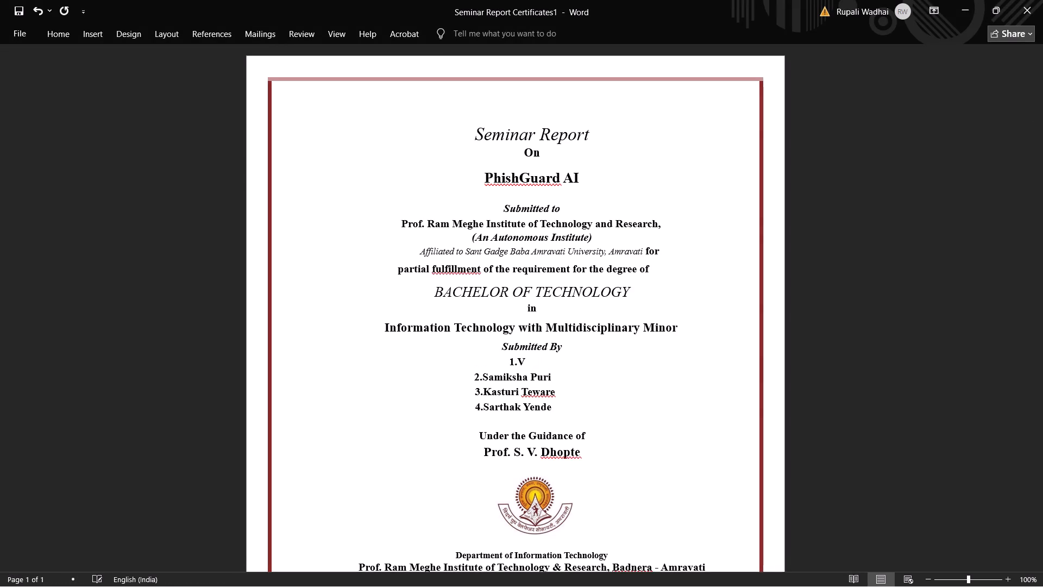
{"action": "key", "text": "BackSpace"}
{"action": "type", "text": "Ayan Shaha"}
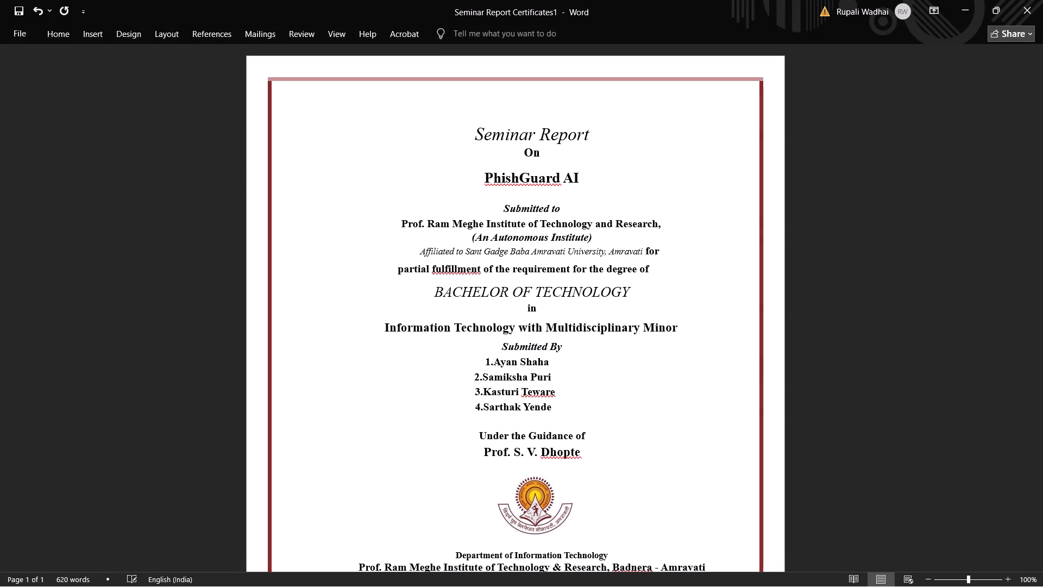
Replace the second student's name under Submitted By with the new student's name.
{"action": "left_click_drag", "start_coordinate": [551, 377], "coordinate": [492, 380]}
{"action": "key", "text": "BackSpace"}
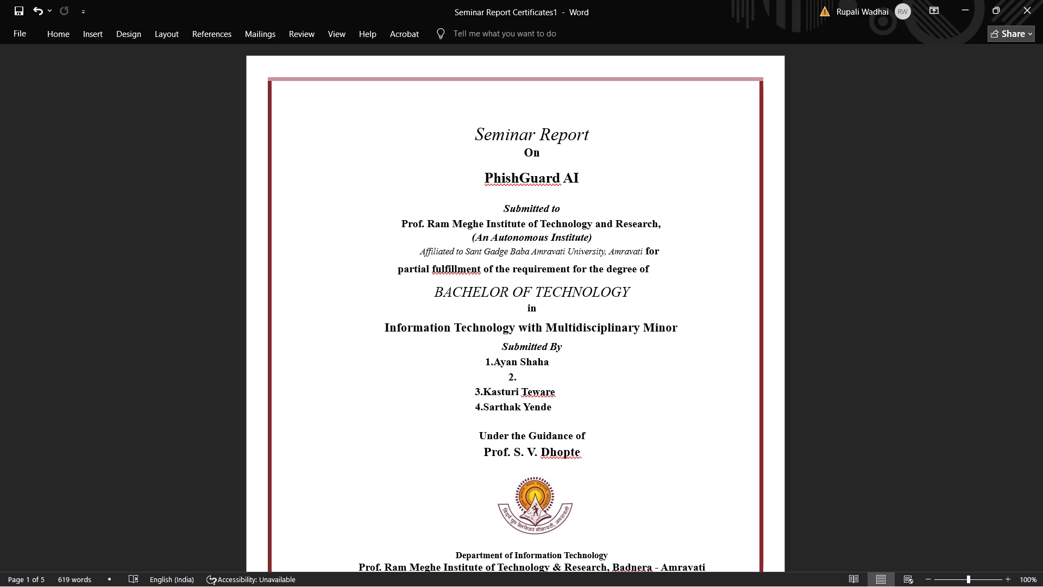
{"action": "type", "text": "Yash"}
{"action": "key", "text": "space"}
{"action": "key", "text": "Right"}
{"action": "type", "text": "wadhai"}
{"action": "left_click", "coordinate": [518, 379]}
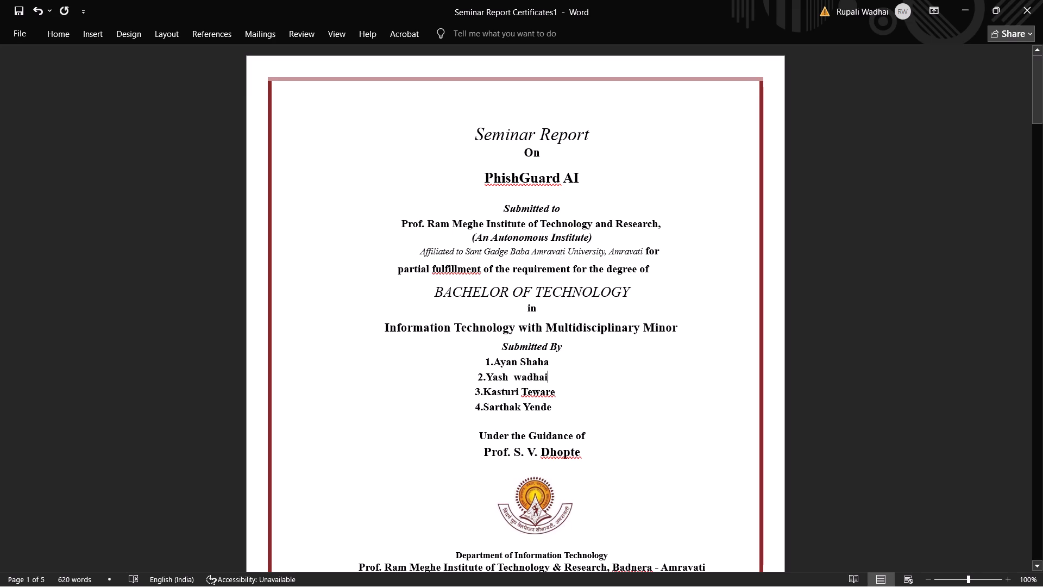
Capitalise the first letter of the second student's surname under Submitted By.
{"action": "key", "text": "BackSpace"}
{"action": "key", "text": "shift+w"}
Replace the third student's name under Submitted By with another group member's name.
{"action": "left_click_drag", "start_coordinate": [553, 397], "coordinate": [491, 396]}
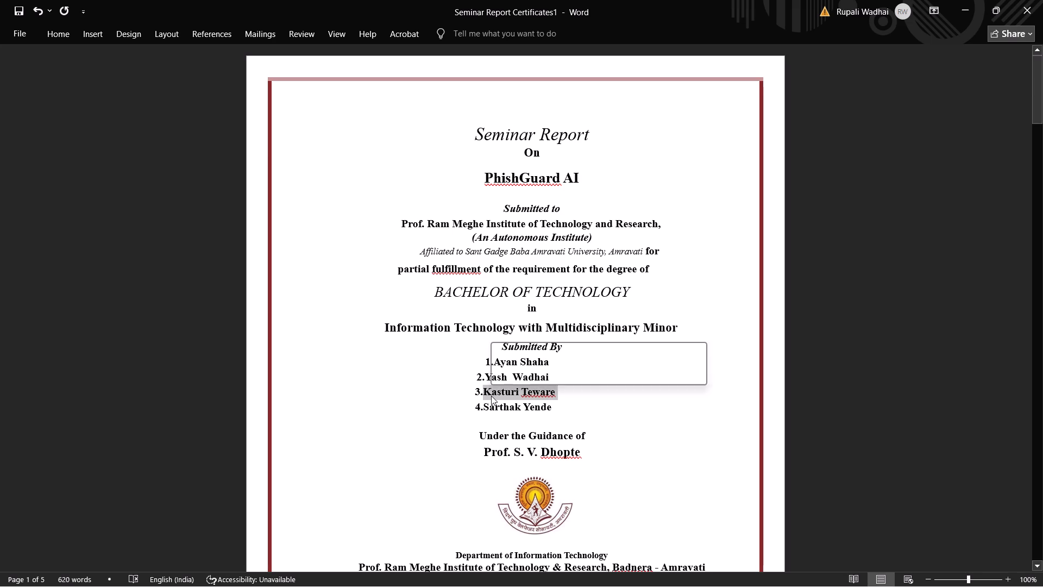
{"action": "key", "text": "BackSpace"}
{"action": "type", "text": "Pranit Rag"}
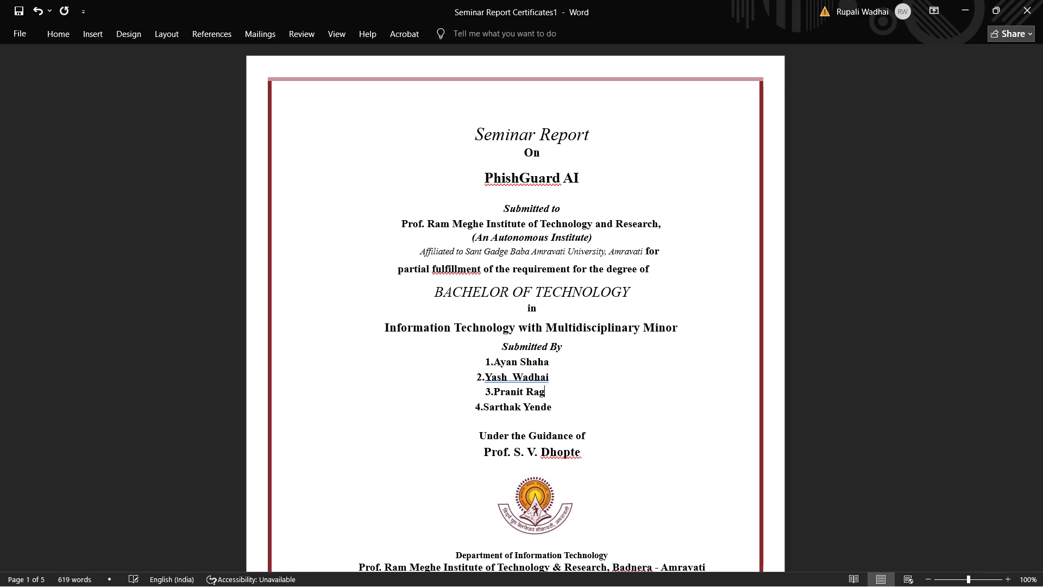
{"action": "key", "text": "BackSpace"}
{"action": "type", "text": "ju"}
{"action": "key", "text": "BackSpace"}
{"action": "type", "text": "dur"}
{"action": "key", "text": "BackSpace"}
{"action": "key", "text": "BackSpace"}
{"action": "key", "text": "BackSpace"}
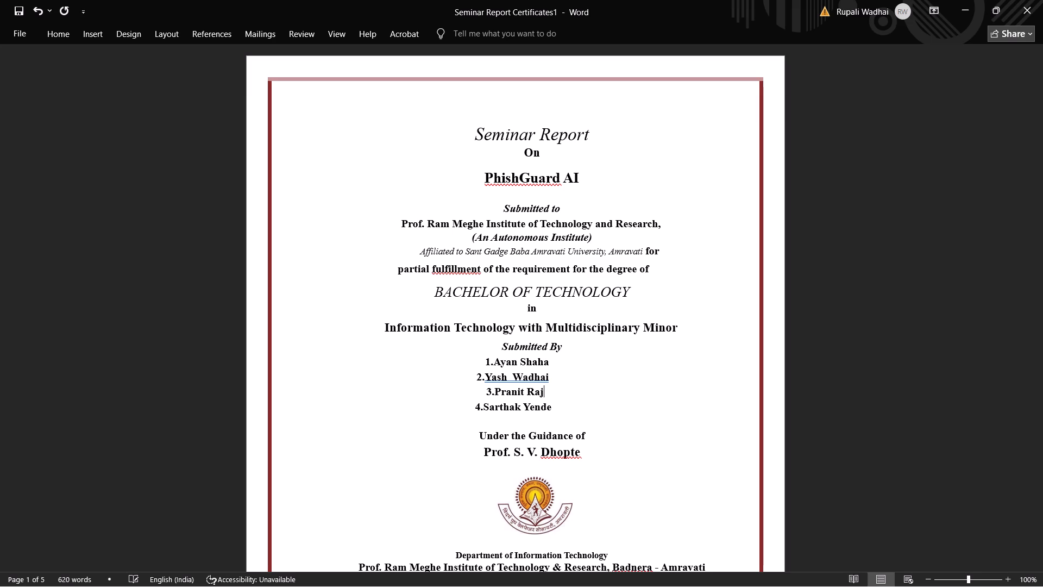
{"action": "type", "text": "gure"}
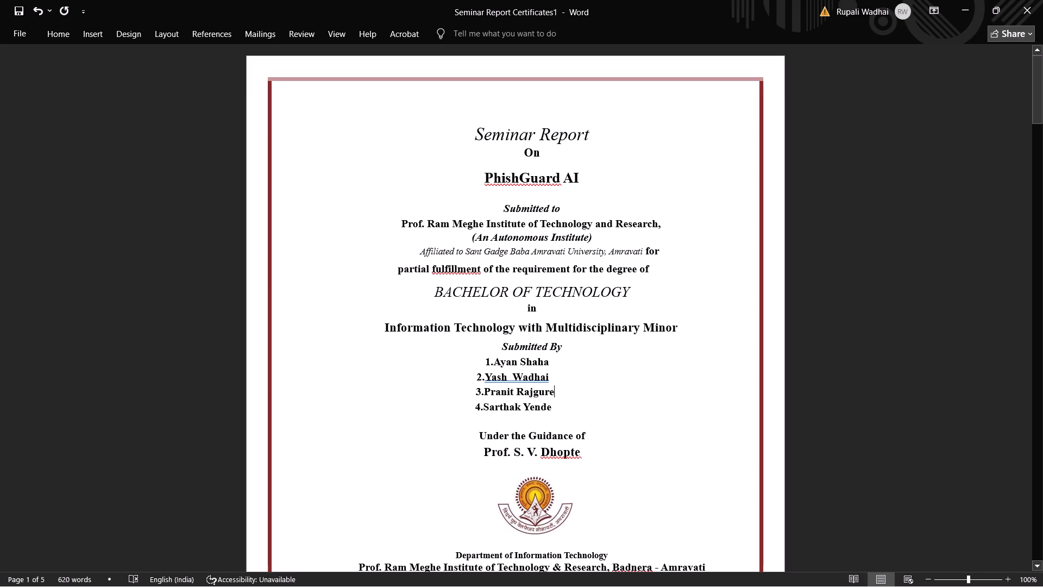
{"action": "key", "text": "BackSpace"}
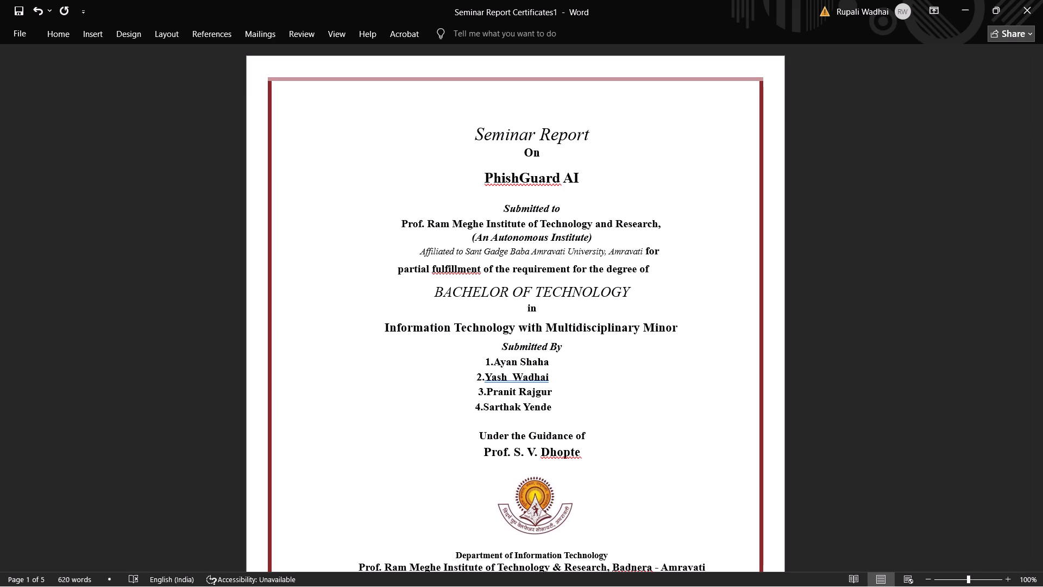
Clear the name just entered on line 3 under Submitted By and enter a different student's name there.
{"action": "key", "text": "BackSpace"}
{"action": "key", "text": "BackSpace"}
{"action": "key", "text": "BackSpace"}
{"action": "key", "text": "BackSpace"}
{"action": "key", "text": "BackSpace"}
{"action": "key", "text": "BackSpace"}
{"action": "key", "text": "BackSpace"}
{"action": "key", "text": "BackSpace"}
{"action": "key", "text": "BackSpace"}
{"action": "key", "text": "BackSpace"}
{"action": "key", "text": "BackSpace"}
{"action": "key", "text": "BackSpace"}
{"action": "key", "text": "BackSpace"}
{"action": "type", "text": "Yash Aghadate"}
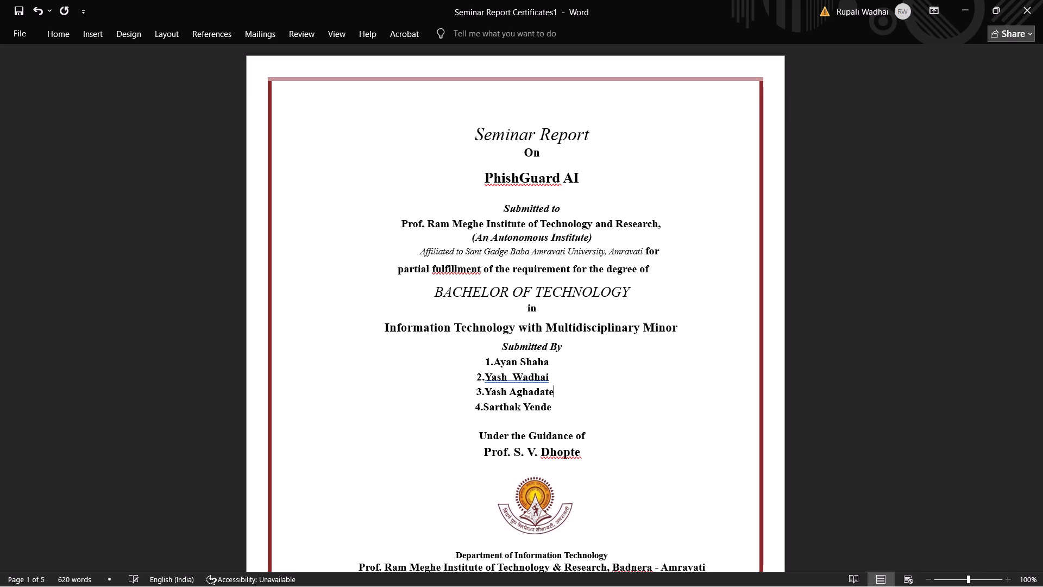
Replace the fourth student's name under Submitted By with the name of the student first entered on line 3.
{"action": "left_click", "coordinate": [561, 408]}
{"action": "key", "text": "Left"}
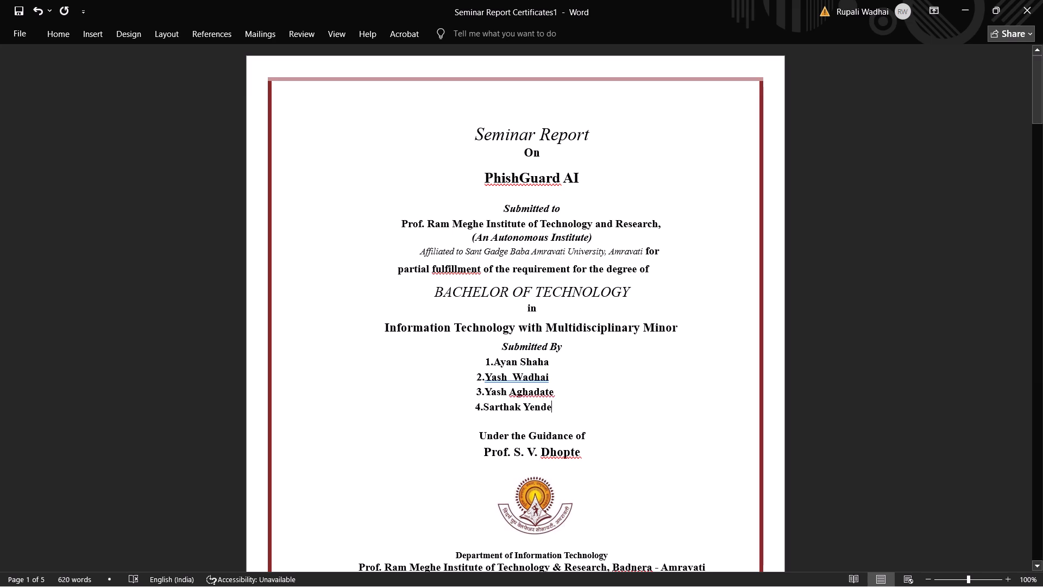
{"action": "key", "text": "BackSpace"}
{"action": "key", "text": "BackSpace"}
{"action": "key", "text": "BackSpace"}
{"action": "key", "text": "BackSpace"}
{"action": "key", "text": "BackSpace"}
{"action": "key", "text": "BackSpace"}
{"action": "key", "text": "BackSpace"}
{"action": "key", "text": "BackSpace"}
{"action": "key", "text": "BackSpace"}
{"action": "key", "text": "BackSpace"}
{"action": "key", "text": "BackSpace"}
{"action": "key", "text": "BackSpace"}
{"action": "key", "text": "BackSpace"}
{"action": "key", "text": "BackSpace"}
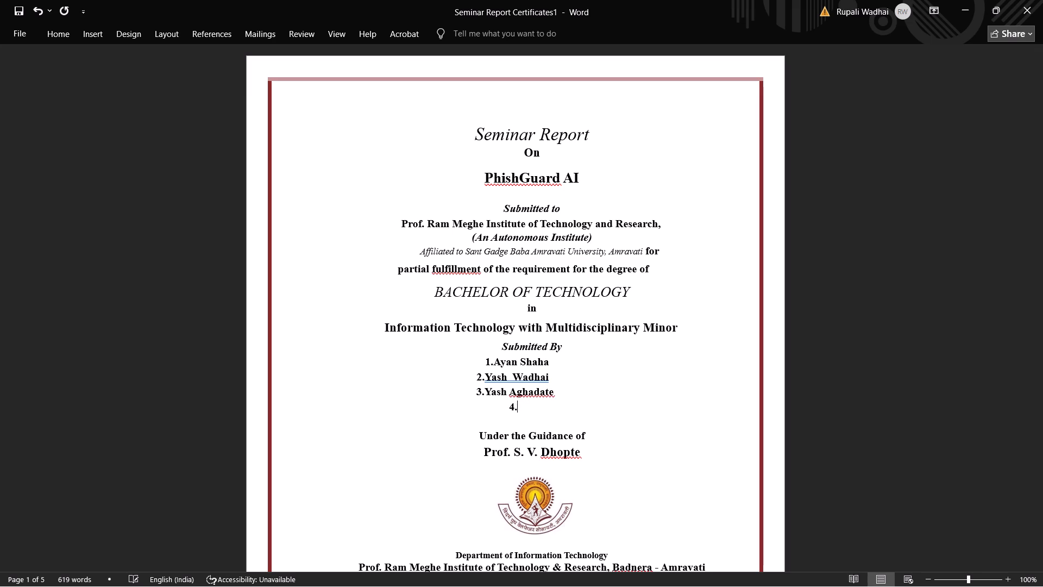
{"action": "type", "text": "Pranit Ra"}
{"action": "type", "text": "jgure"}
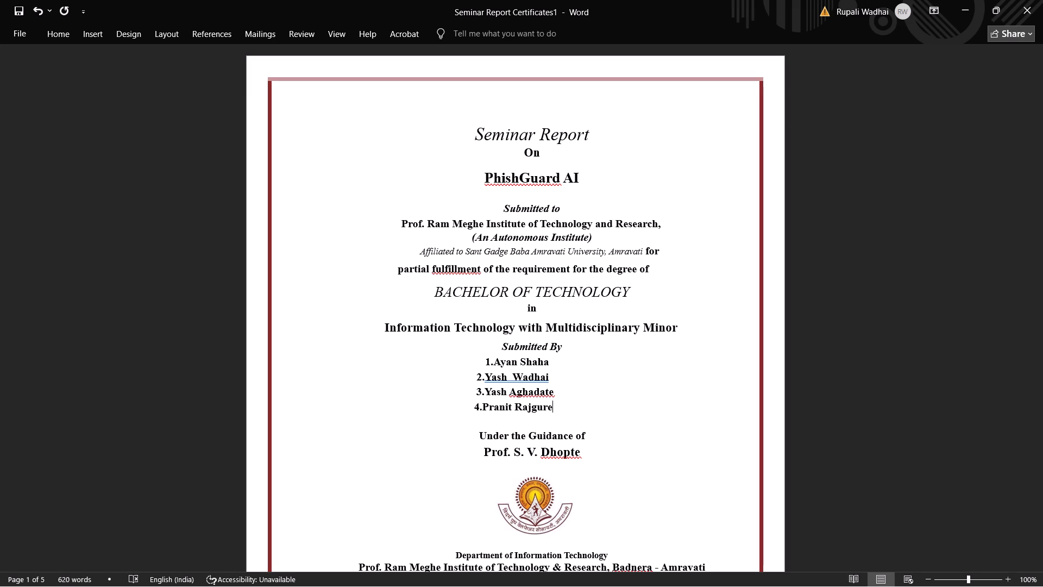
Add a new line numbered "5." below the fourth student in the Submitted By list.
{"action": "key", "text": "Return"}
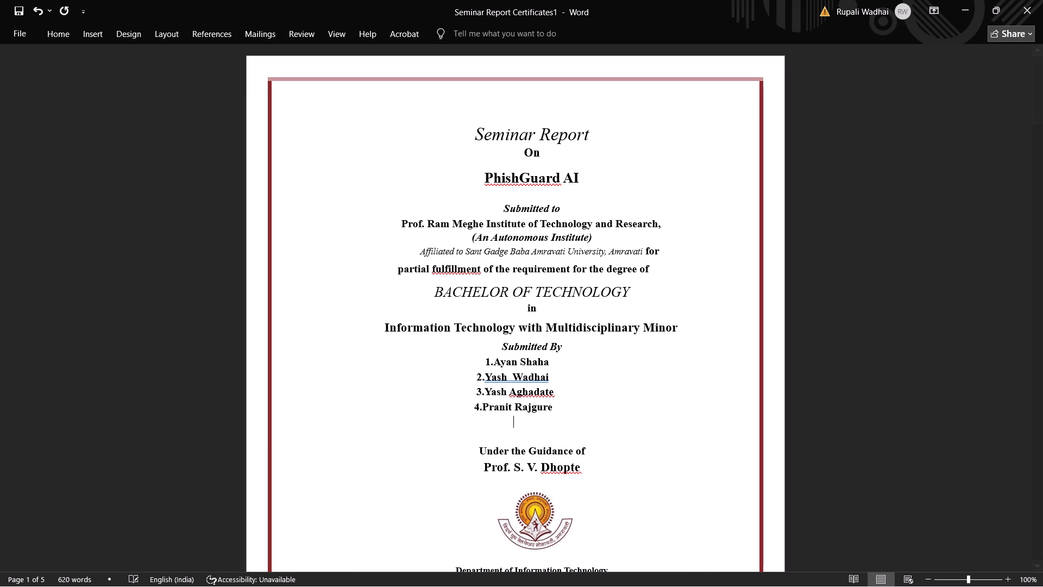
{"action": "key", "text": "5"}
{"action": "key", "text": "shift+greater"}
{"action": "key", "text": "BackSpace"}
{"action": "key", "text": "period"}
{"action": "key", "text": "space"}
Enter the fifth student's name on line 5 of the Submitted By list on the cover page.
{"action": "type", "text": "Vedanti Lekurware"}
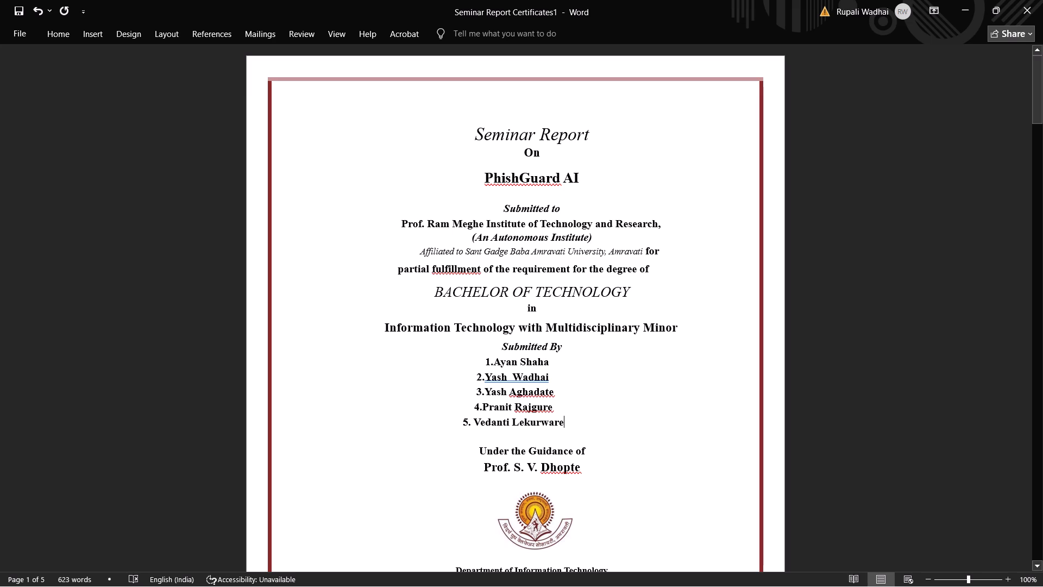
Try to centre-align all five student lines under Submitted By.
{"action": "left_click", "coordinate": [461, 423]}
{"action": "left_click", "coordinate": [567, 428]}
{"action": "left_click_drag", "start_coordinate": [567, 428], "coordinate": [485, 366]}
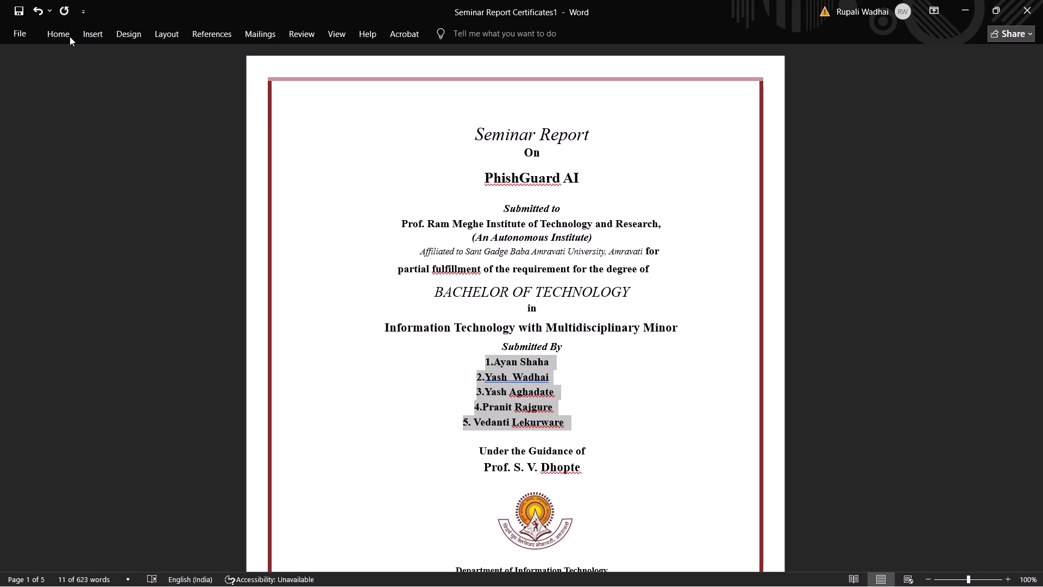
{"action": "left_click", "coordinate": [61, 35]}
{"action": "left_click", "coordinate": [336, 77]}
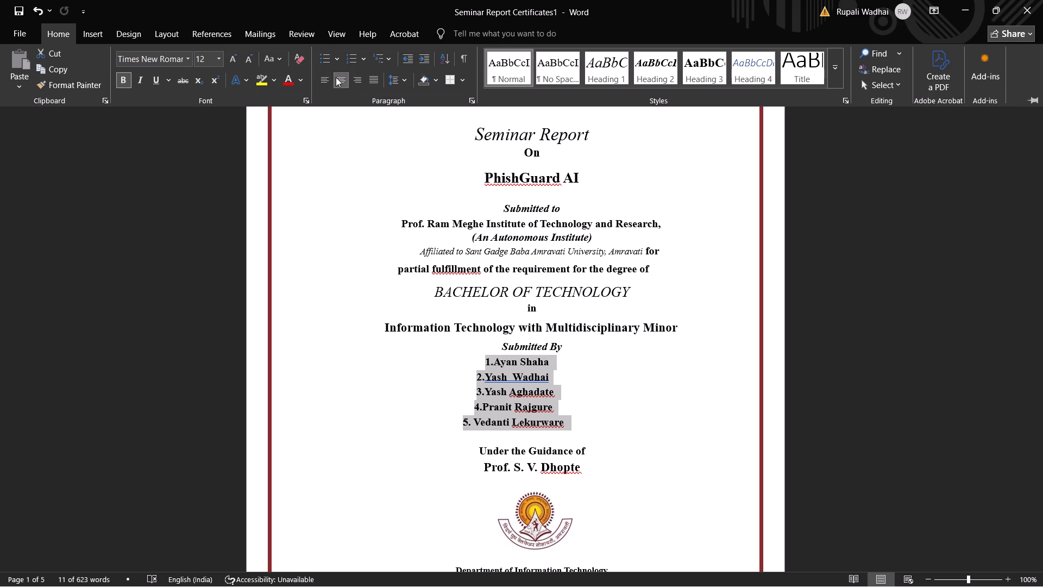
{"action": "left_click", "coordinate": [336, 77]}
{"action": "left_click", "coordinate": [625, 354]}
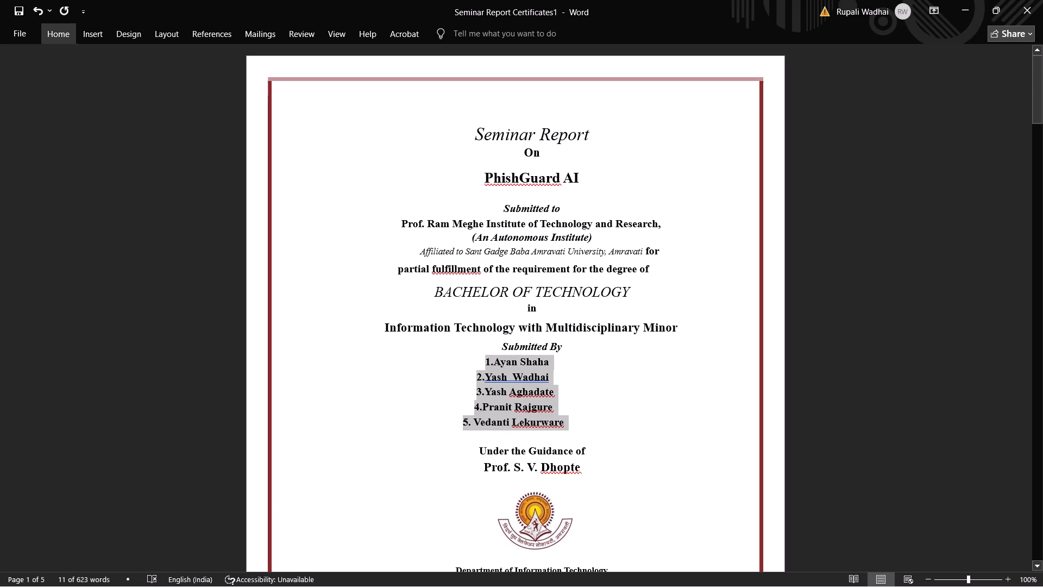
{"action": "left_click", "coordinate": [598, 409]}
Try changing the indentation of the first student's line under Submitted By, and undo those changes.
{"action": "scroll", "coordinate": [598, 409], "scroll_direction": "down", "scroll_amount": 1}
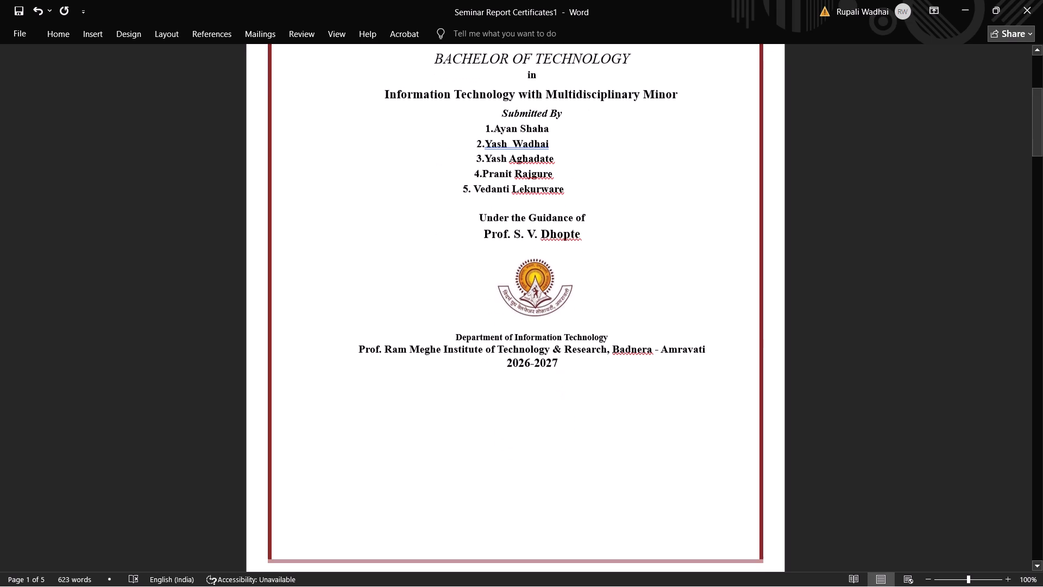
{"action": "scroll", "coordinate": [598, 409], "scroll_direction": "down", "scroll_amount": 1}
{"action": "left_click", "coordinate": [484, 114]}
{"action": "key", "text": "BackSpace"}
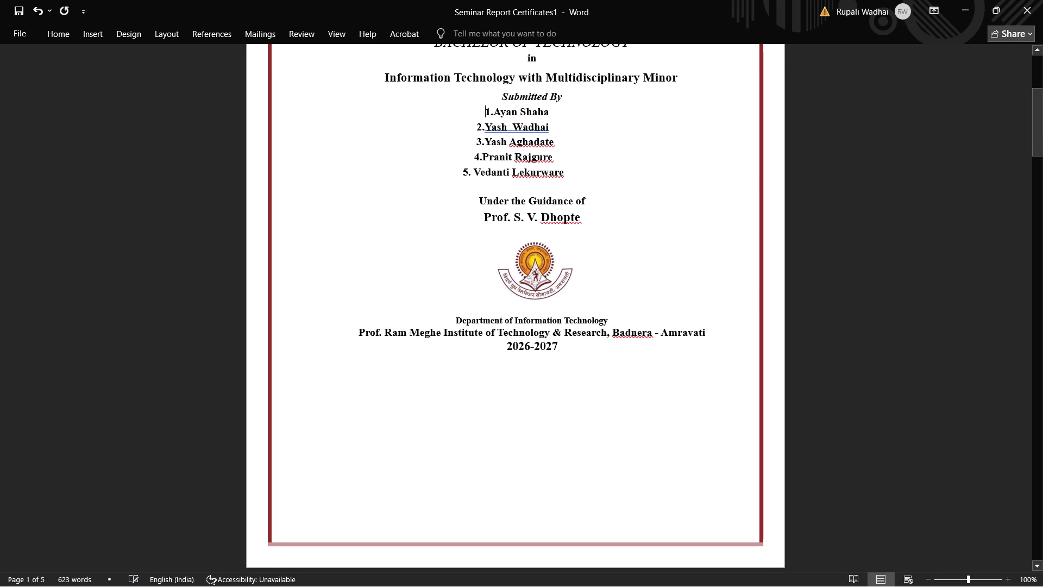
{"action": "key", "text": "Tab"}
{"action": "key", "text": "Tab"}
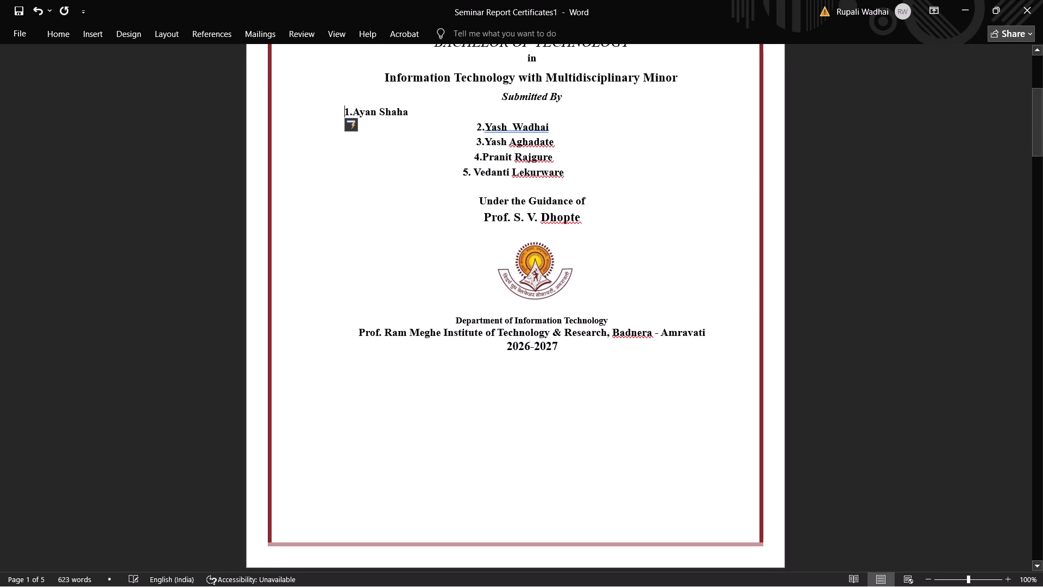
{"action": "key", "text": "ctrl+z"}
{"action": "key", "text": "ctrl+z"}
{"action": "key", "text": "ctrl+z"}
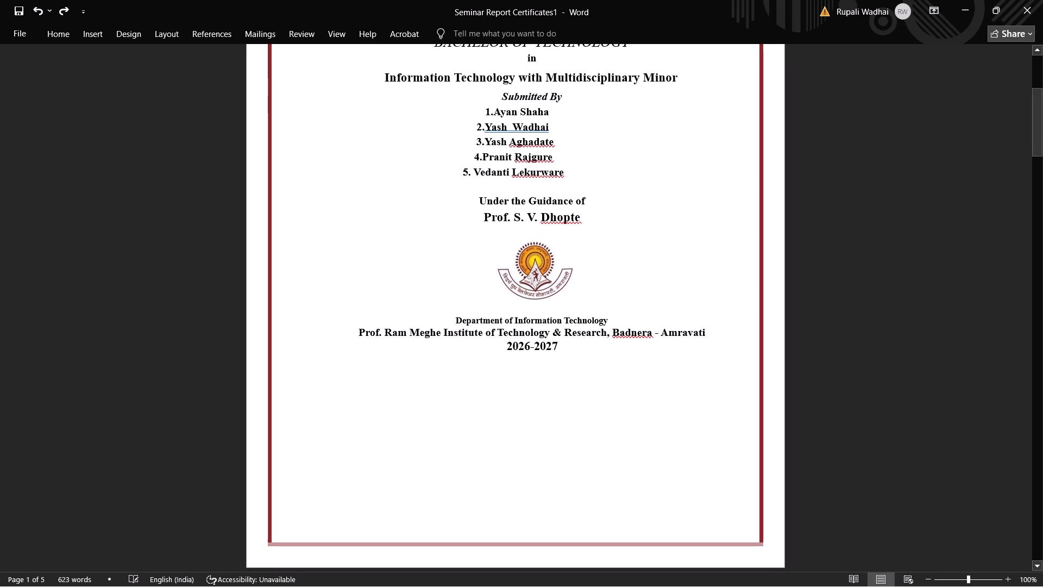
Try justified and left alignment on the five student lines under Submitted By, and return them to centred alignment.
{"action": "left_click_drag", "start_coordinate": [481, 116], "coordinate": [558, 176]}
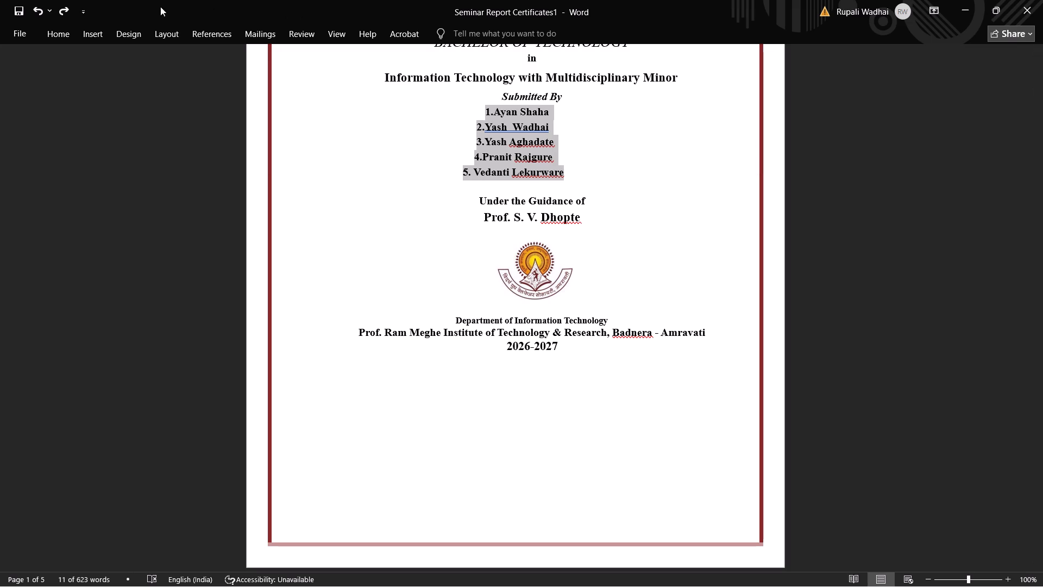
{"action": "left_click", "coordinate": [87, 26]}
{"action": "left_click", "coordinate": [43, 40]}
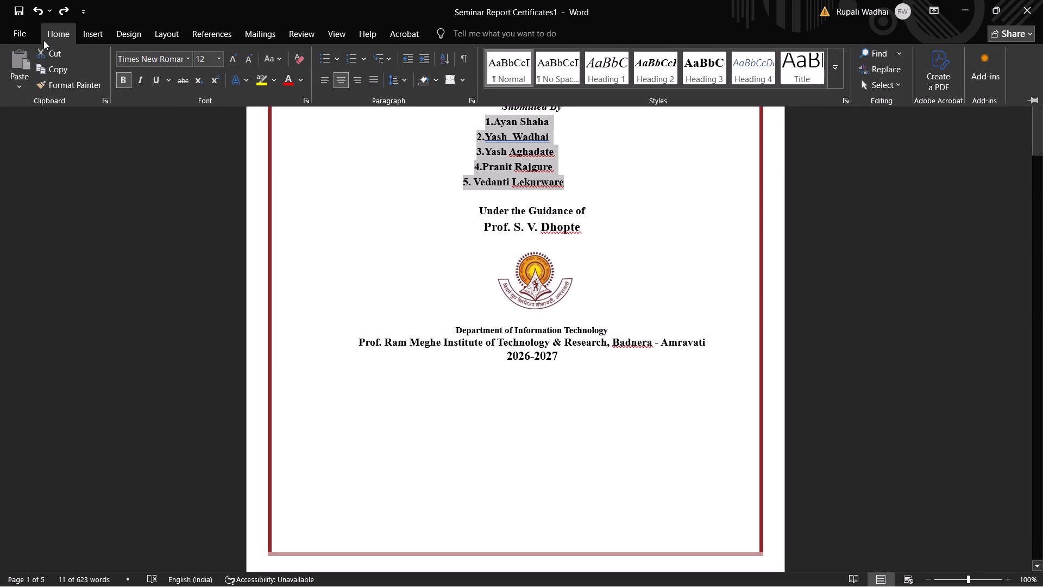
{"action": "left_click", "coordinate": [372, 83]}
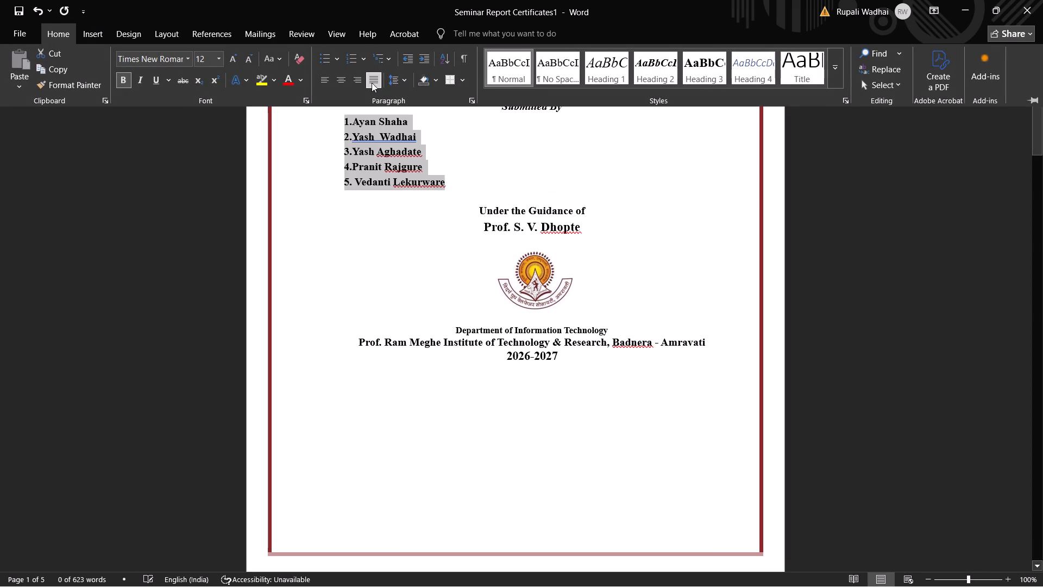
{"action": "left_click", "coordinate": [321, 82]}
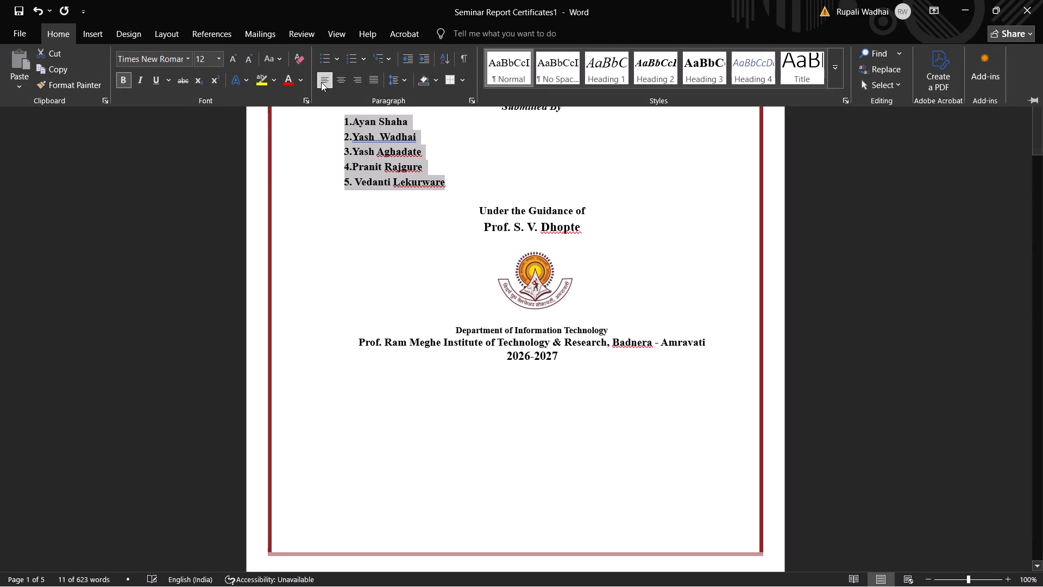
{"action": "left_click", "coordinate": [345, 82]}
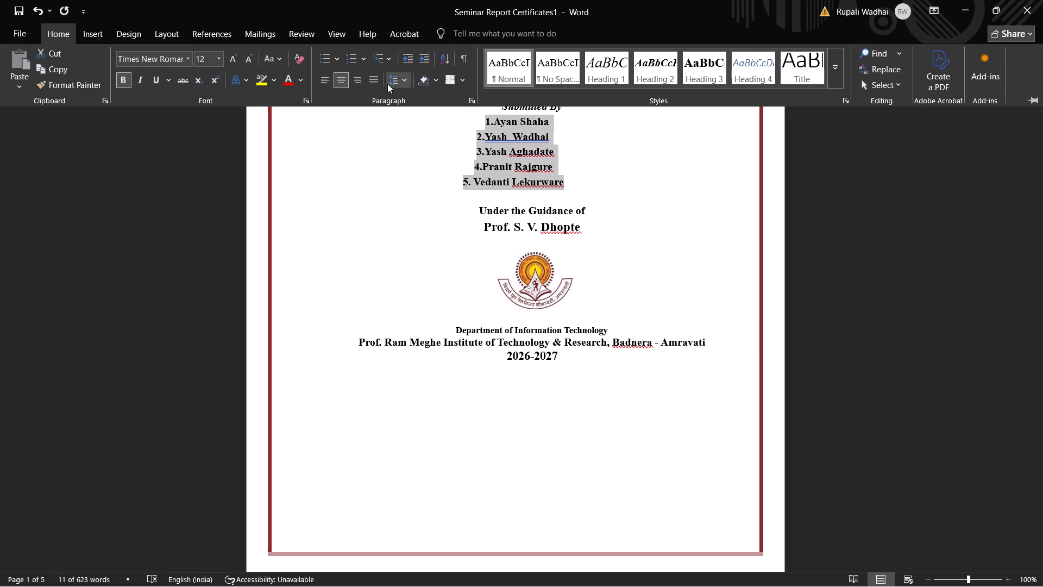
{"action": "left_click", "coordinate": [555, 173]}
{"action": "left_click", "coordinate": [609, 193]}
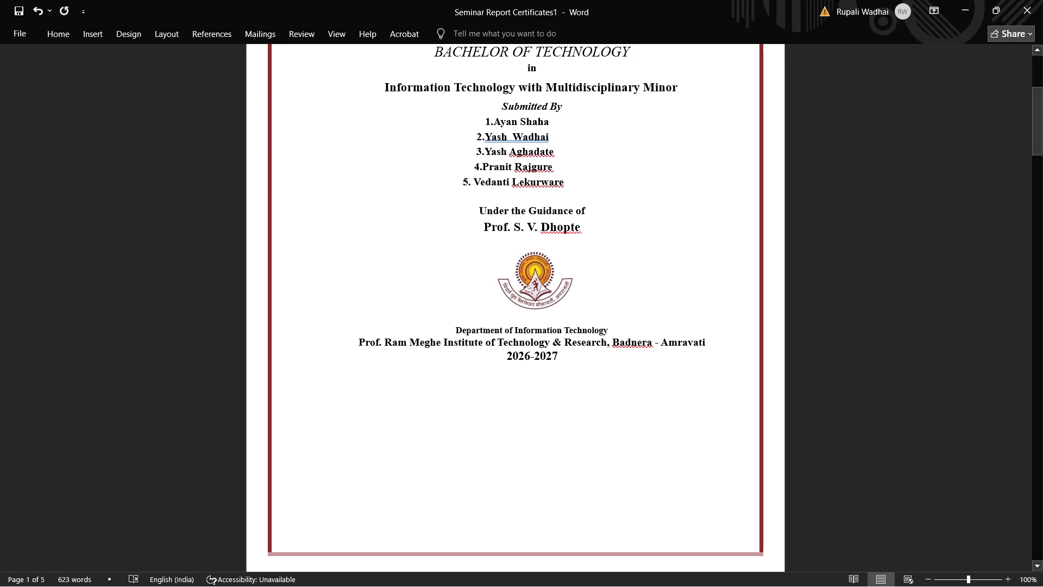
Left-align the five numbered student names under Submitted By.
{"action": "left_click_drag", "start_coordinate": [484, 123], "coordinate": [552, 188]}
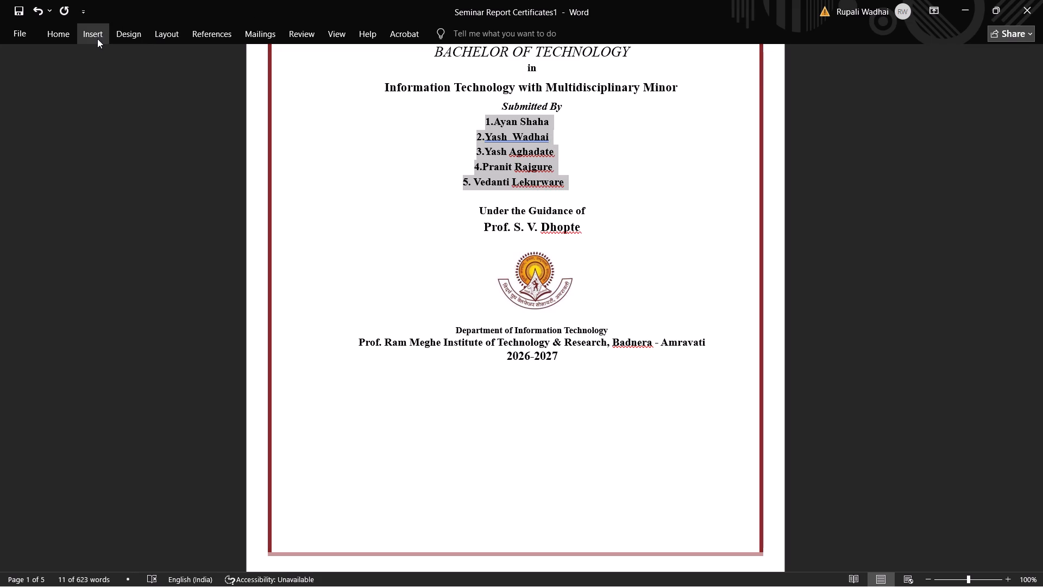
{"action": "left_click", "coordinate": [63, 34]}
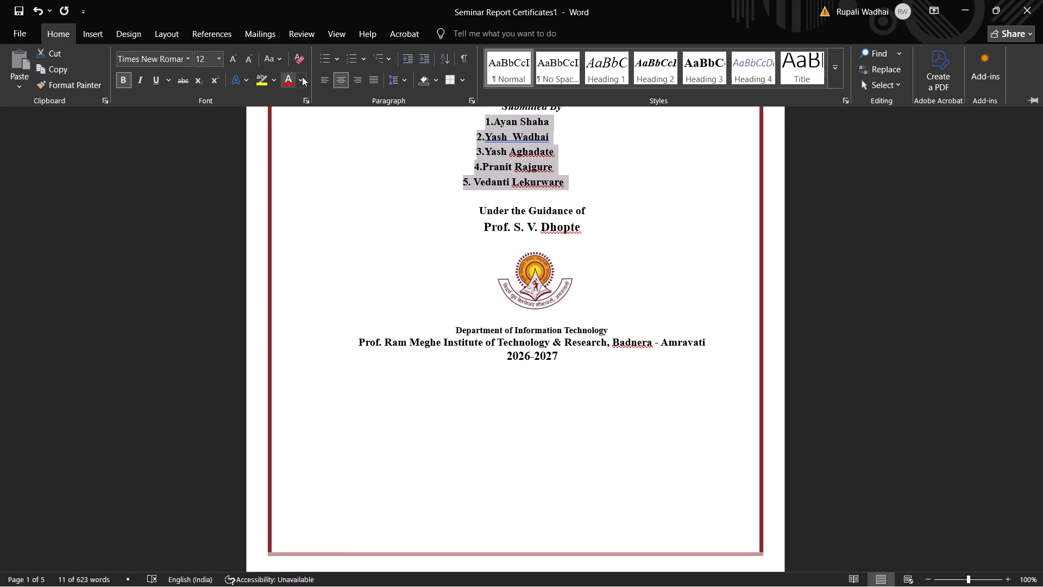
{"action": "left_click", "coordinate": [321, 77]}
{"action": "left_click", "coordinate": [333, 129]}
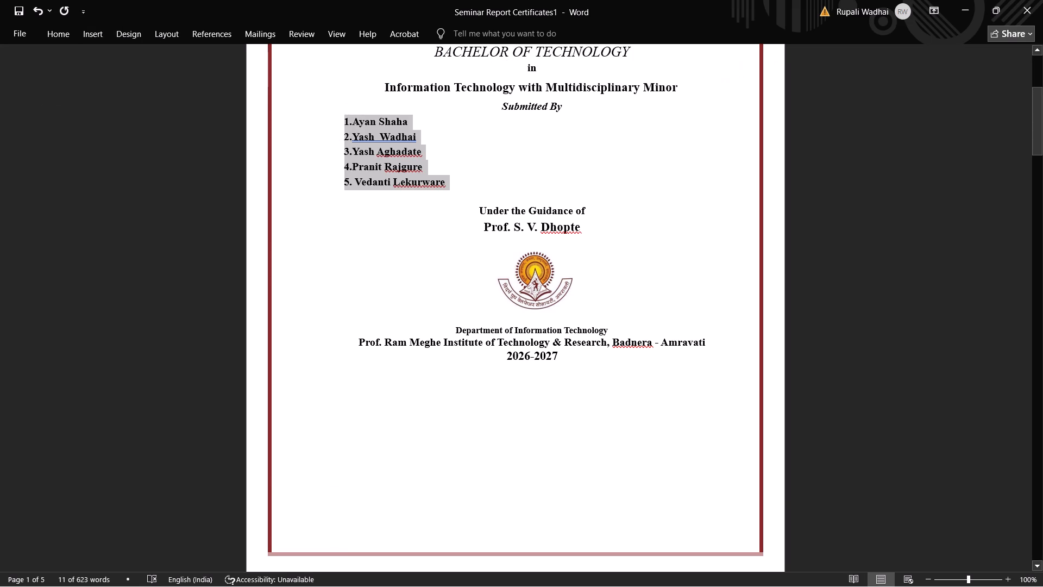
Indent the first student's line so it starts beneath the Submitted By heading.
{"action": "left_click", "coordinate": [341, 125]}
{"action": "key", "text": "Tab"}
{"action": "key", "text": "Tab"}
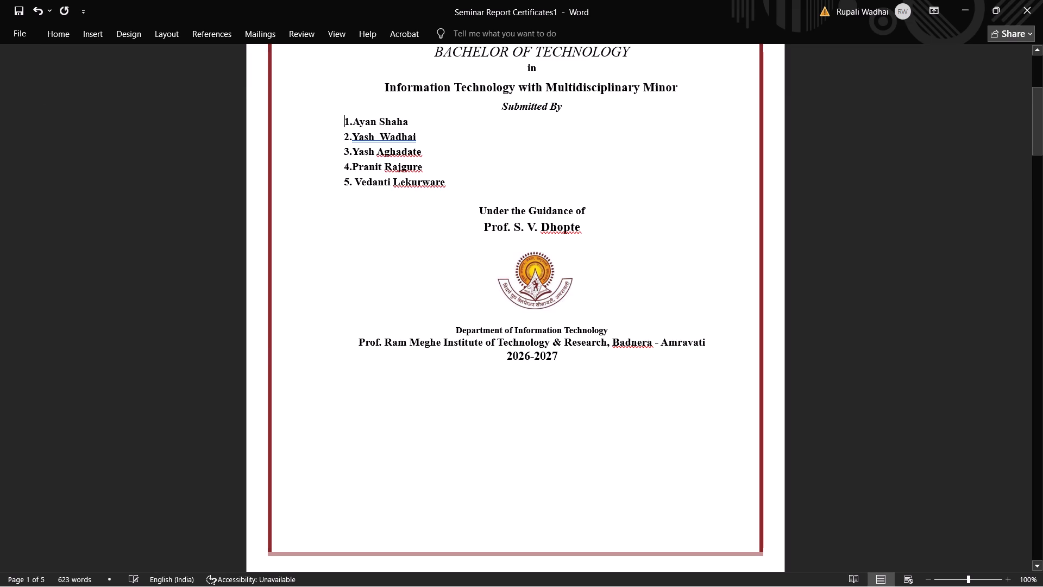
{"action": "key", "text": "Tab"}
{"action": "key", "text": "Tab"}
{"action": "key", "text": "Tab"}
{"action": "key", "text": "Tab"}
{"action": "key", "text": "Tab"}
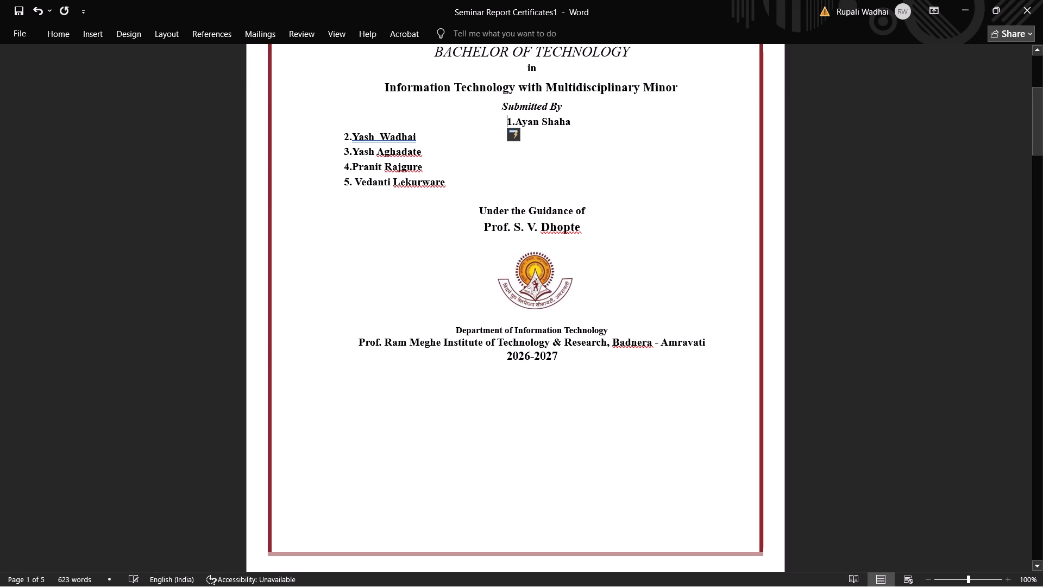
Indent the second student's line to line up with the first student's line.
{"action": "left_click", "coordinate": [341, 135]}
{"action": "key", "text": "Tab"}
{"action": "key", "text": "Tab"}
{"action": "key", "text": "Tab"}
{"action": "key", "text": "Tab"}
{"action": "key", "text": "Tab"}
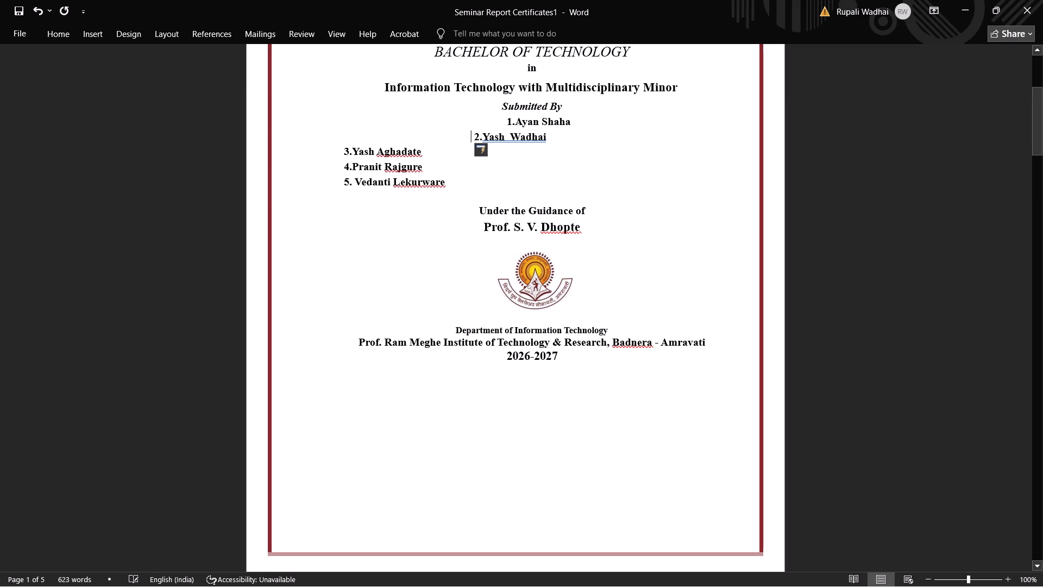
{"action": "key", "text": "Tab"}
{"action": "key", "text": "Tab"}
Indent the third student's line to line up with the two names above it.
{"action": "left_click", "coordinate": [338, 150]}
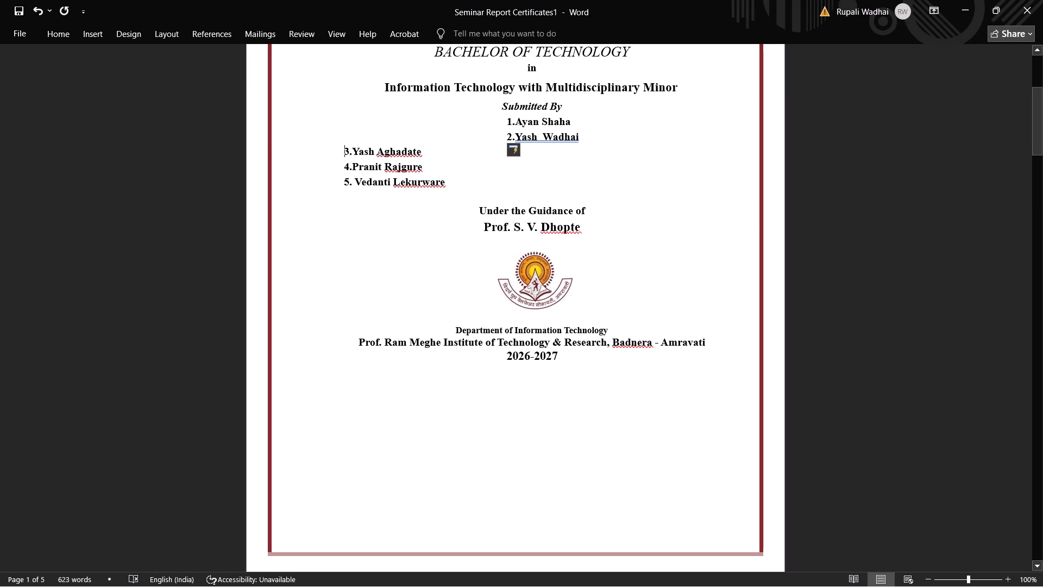
{"action": "key", "text": "Tab"}
{"action": "key", "text": "Tab"}
{"action": "key", "text": "Tab"}
{"action": "key", "text": "Tab"}
{"action": "key", "text": "Tab"}
{"action": "key", "text": "Tab"}
{"action": "key", "text": "Tab"}
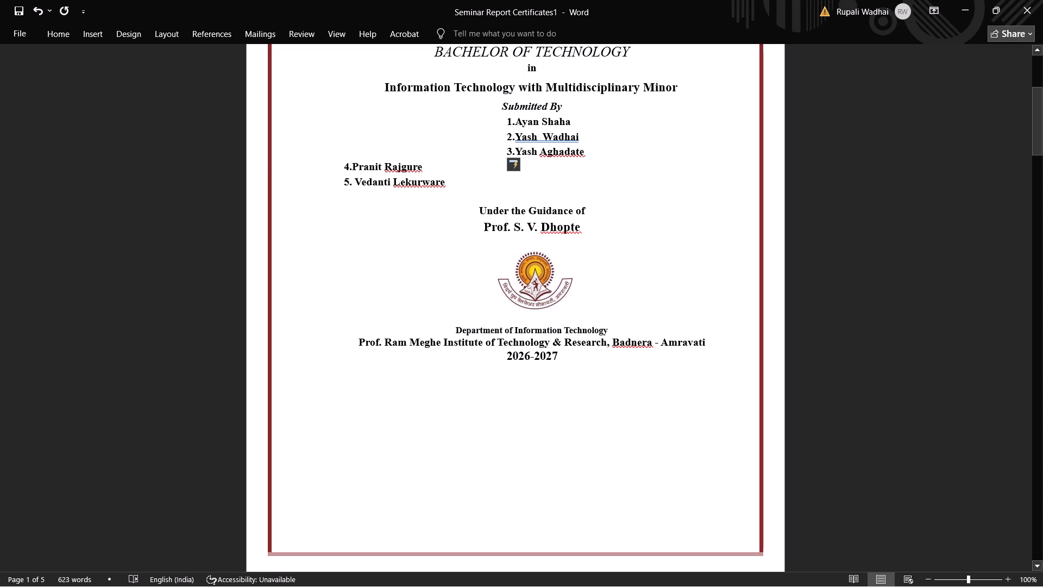
Indent the fourth student's line to bring it beneath the Submitted By heading.
{"action": "left_click", "coordinate": [338, 162]}
{"action": "key", "text": "Tab"}
{"action": "key", "text": "Tab"}
{"action": "key", "text": "Tab"}
{"action": "key", "text": "Tab"}
{"action": "key", "text": "Tab"}
{"action": "key", "text": "Tab"}
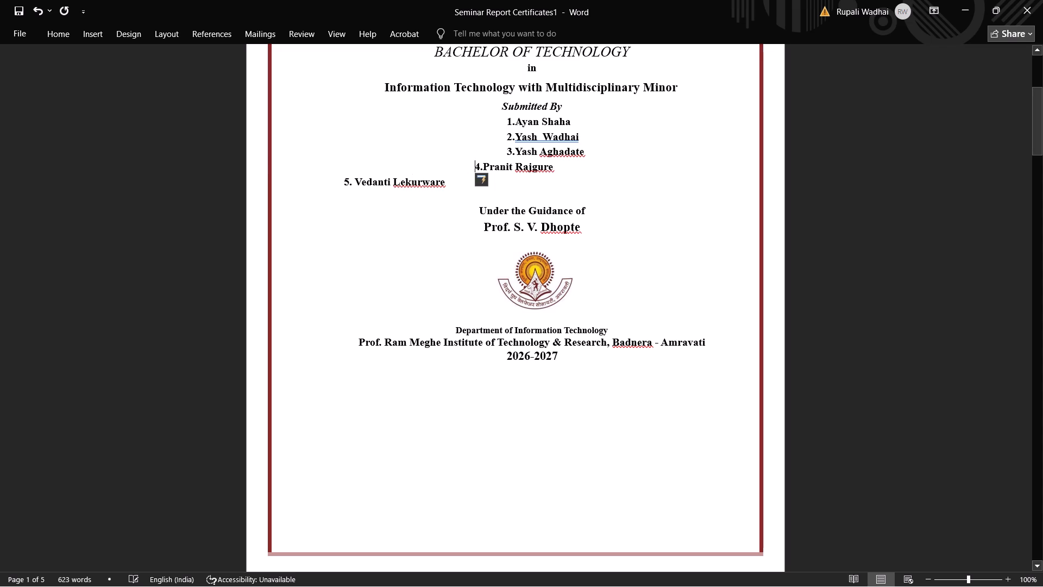
{"action": "key", "text": "Tab"}
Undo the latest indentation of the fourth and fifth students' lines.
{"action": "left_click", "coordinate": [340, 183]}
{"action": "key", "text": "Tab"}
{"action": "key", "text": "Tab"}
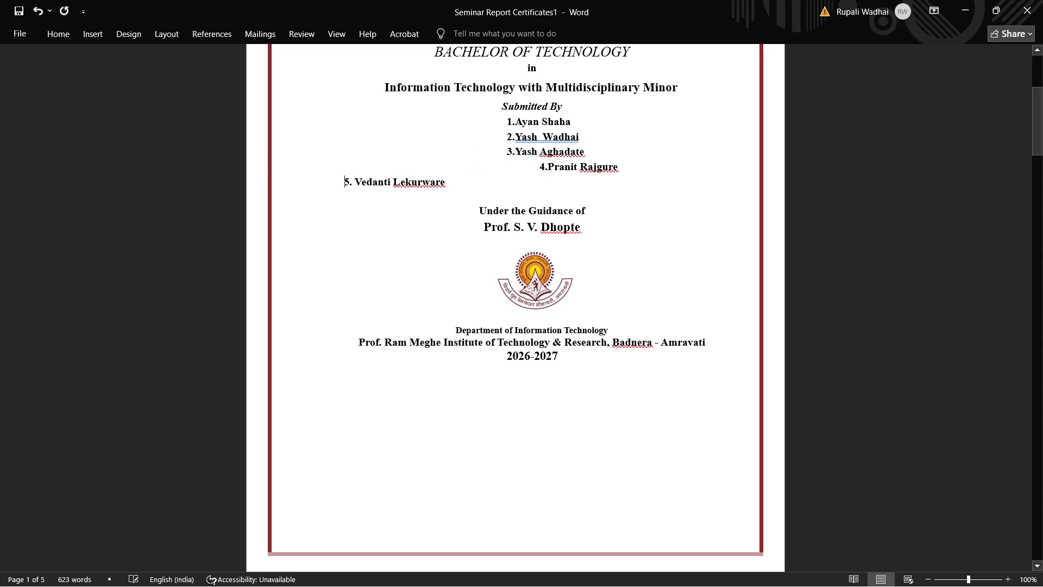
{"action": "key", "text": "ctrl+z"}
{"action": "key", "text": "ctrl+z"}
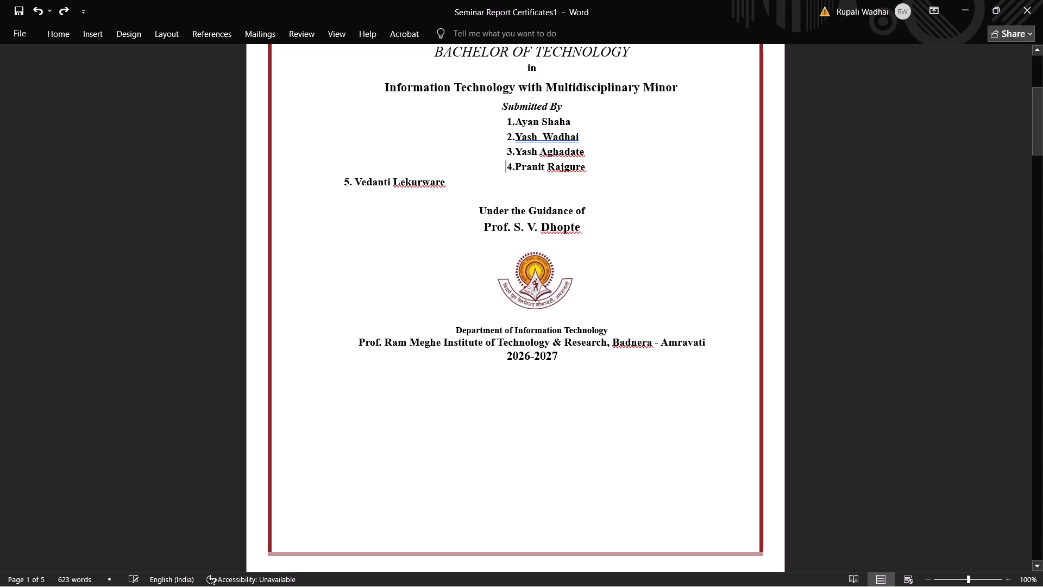
Reset the fourth student's indent and re-indent the line with spacing to start slightly left of the names above.
{"action": "key", "text": "BackSpace"}
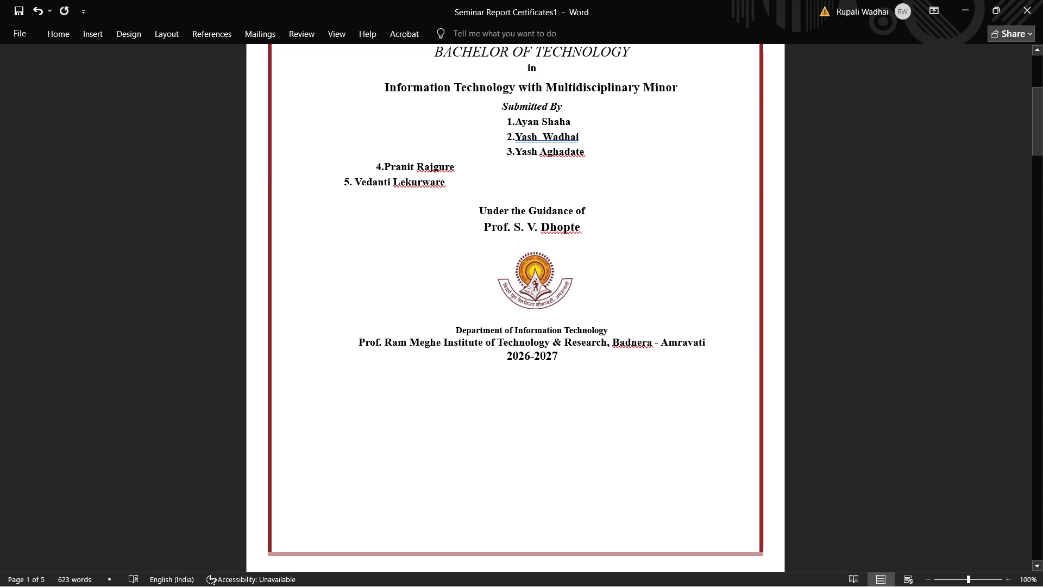
{"action": "key", "text": "Tab"}
{"action": "key", "text": "Tab"}
{"action": "key", "text": "Tab"}
{"action": "key", "text": "Tab"}
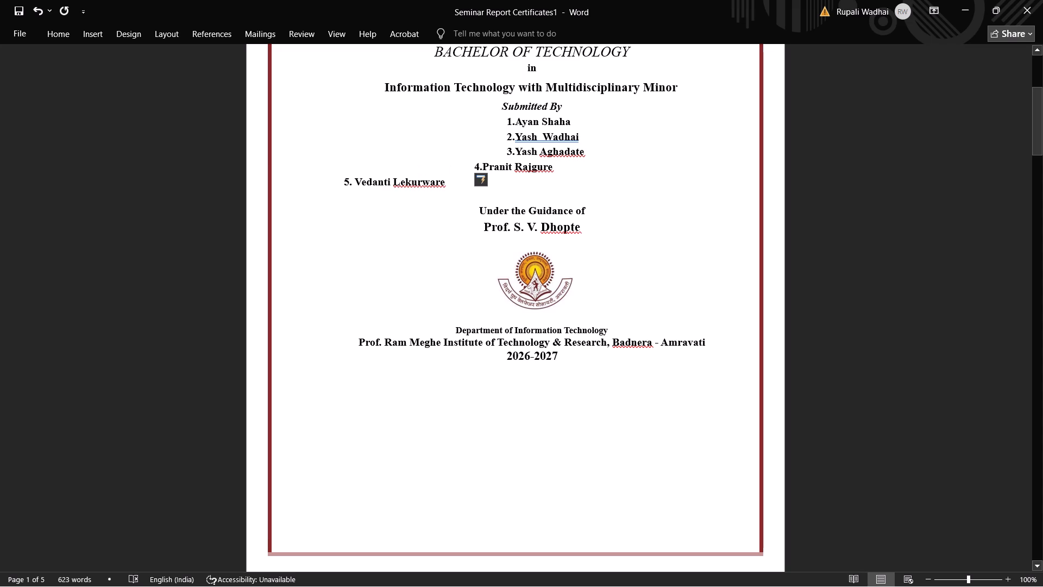
{"action": "key", "text": "Tab"}
{"action": "key", "text": "Tab"}
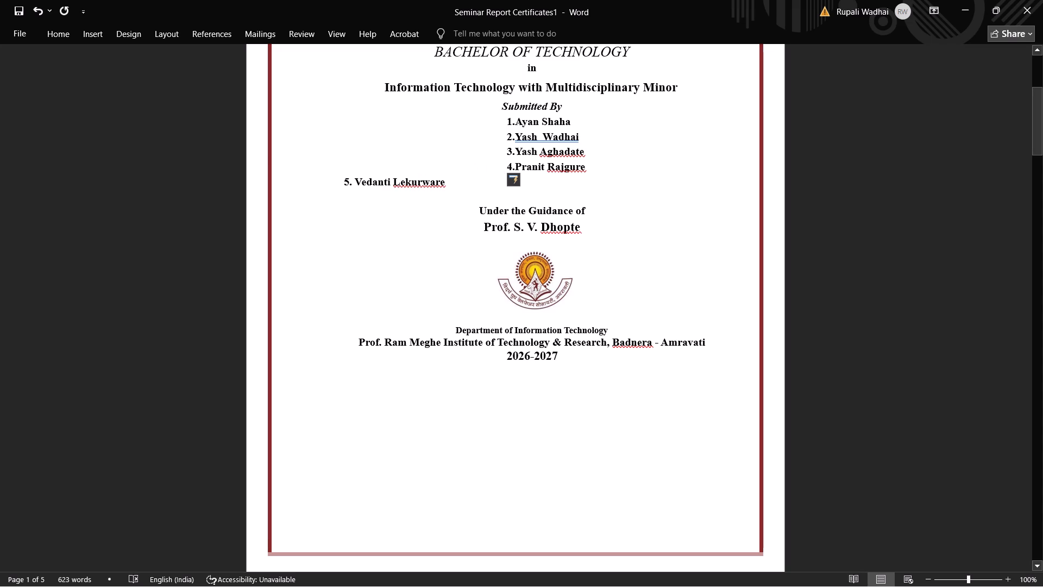
{"action": "key", "text": "BackSpace"}
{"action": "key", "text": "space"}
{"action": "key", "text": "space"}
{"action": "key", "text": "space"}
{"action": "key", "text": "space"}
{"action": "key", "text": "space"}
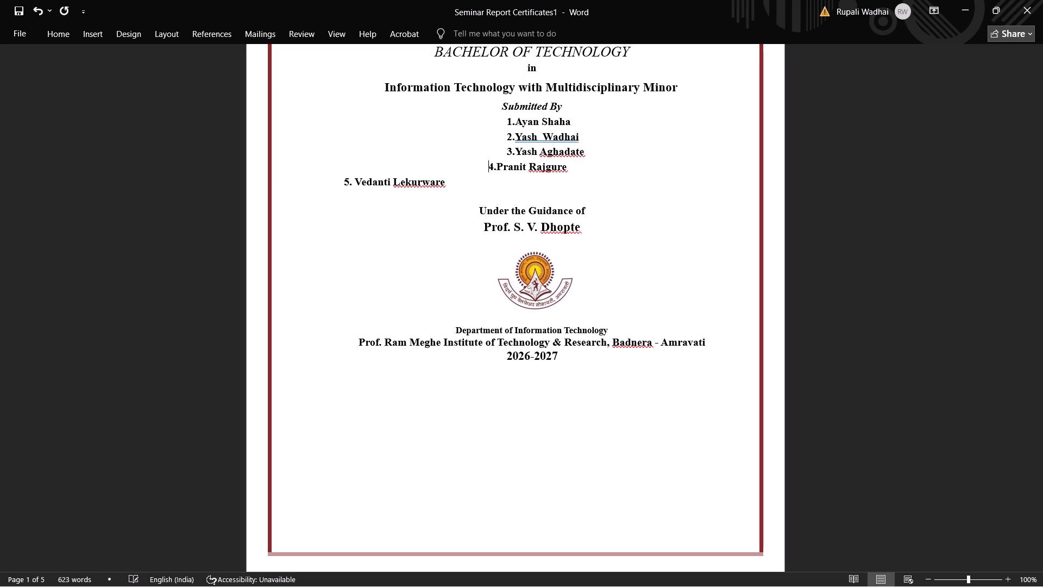
Reset the third student's indent and re-indent the line with spacing to line up with the fourth student's line.
{"action": "left_click", "coordinate": [506, 155]}
{"action": "key", "text": "BackSpace"}
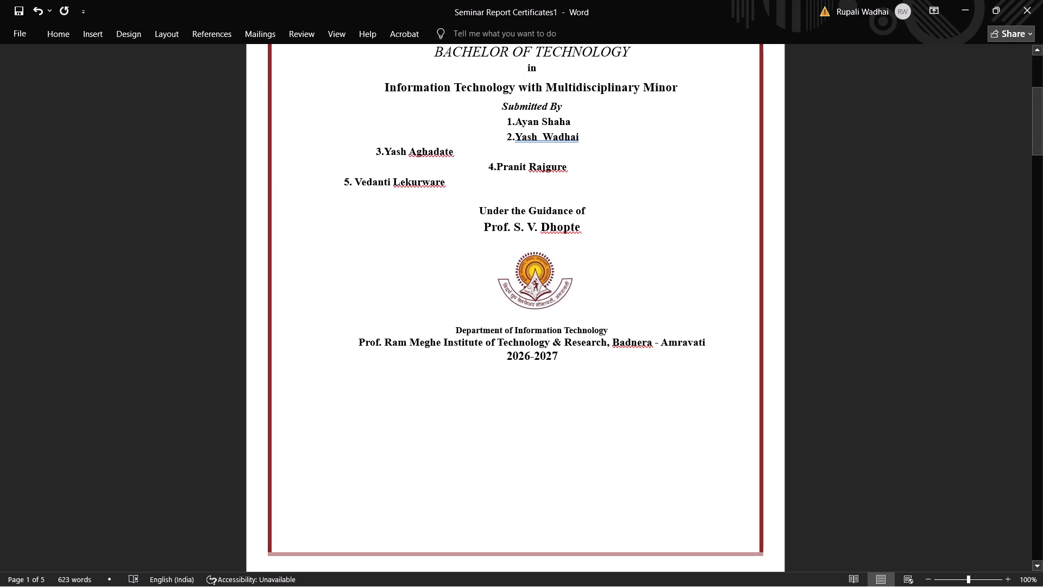
{"action": "key", "text": "Tab"}
{"action": "key", "text": "Tab"}
{"action": "key", "text": "Tab"}
{"action": "key", "text": "Tab"}
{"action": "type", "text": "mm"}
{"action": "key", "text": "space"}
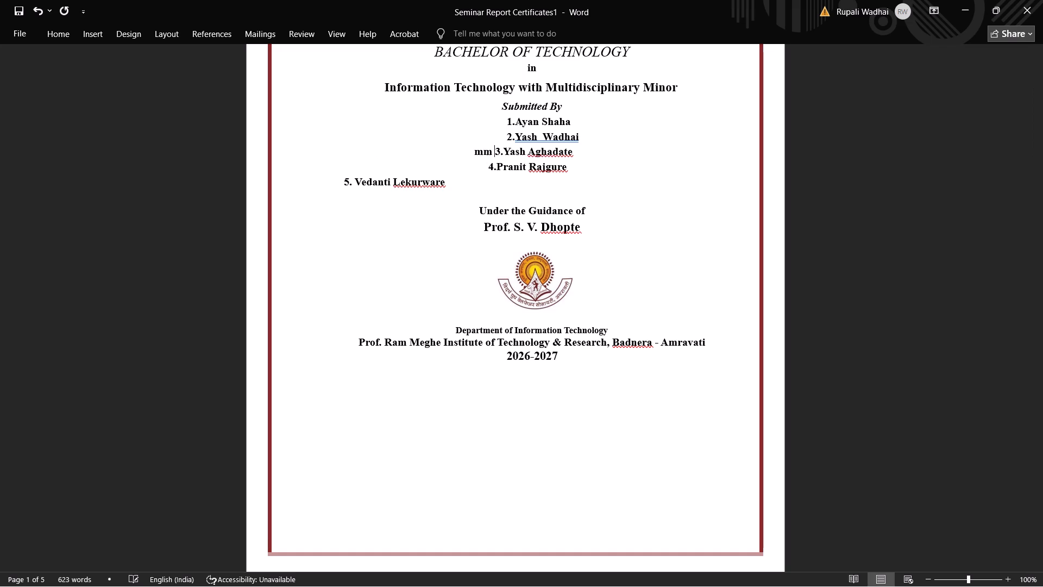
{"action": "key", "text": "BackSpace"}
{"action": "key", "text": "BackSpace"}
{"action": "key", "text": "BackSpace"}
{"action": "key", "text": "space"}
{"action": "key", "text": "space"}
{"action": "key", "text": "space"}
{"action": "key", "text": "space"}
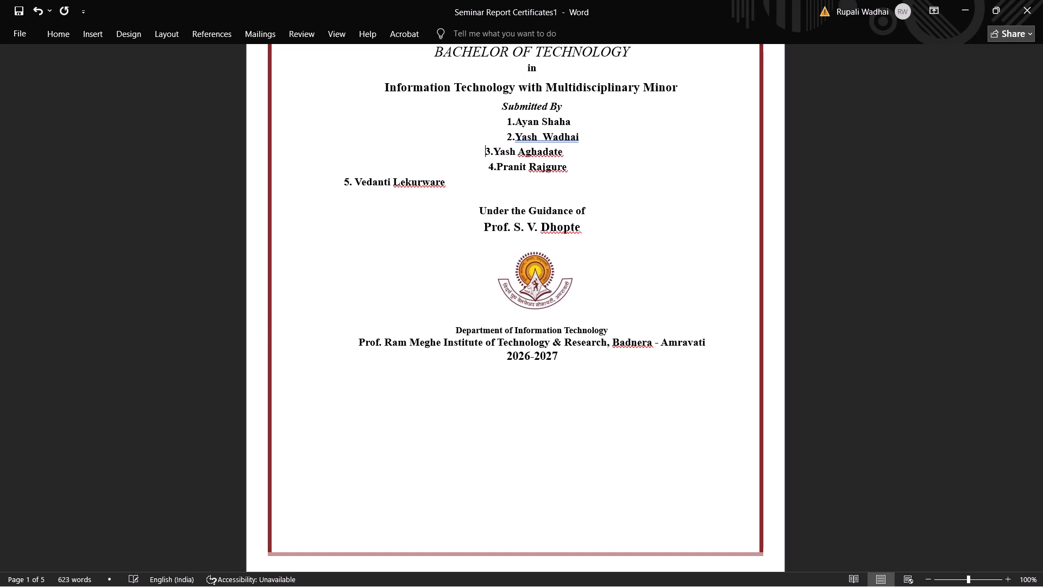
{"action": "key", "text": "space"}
Reset the second student's indent and re-indent the line with spacing to line up with the third and fourth students' lines.
{"action": "left_click", "coordinate": [503, 138]}
{"action": "key", "text": "BackSpace"}
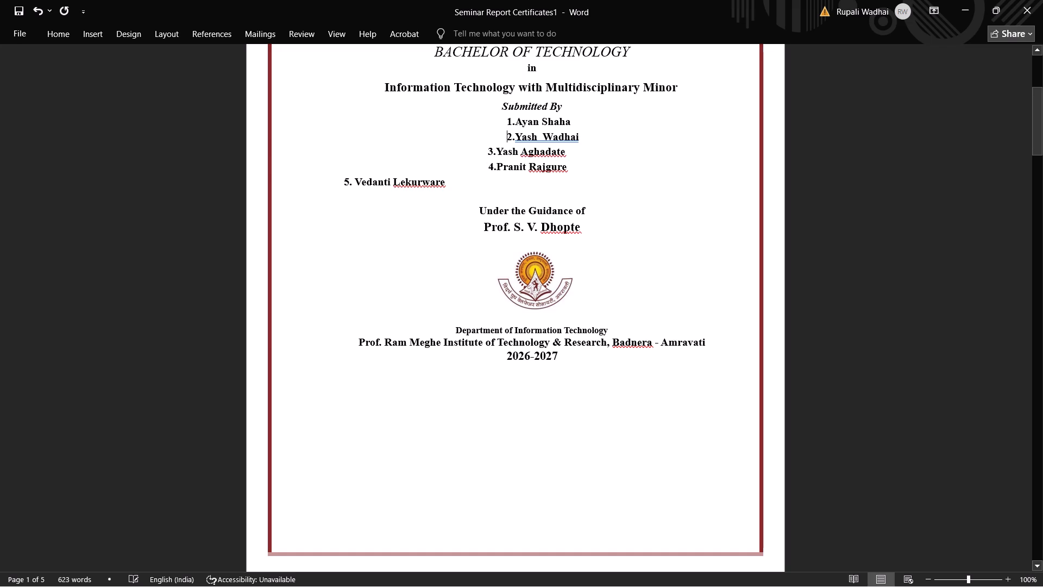
{"action": "key", "text": "Tab"}
{"action": "key", "text": "Tab"}
{"action": "key", "text": "Tab"}
{"action": "key", "text": "Tab"}
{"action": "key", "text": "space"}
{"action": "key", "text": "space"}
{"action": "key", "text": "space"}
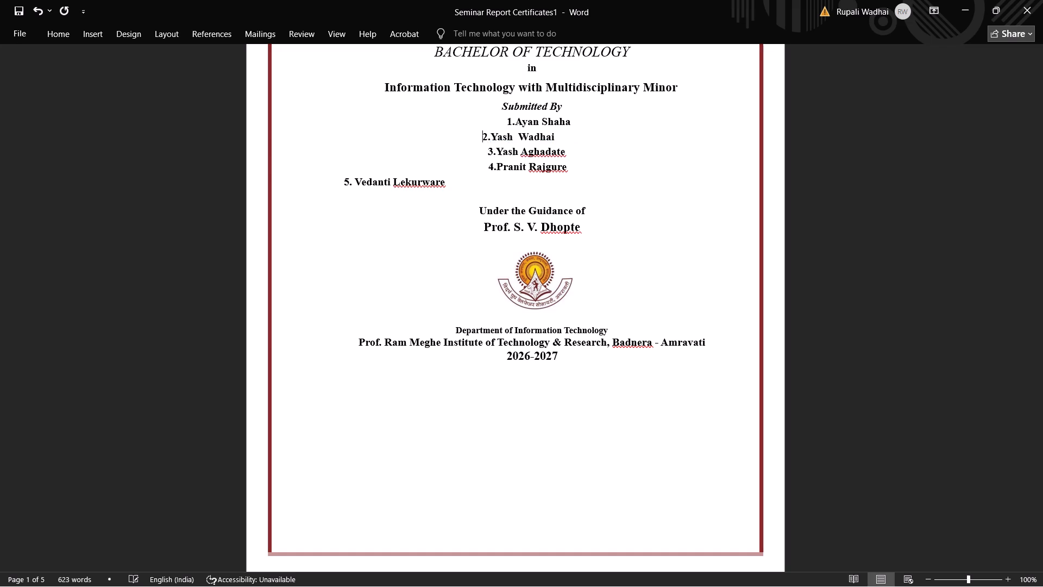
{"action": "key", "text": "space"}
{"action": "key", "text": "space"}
Reset the first student's indent and re-indent the line with spacing to line up with the second student's line.
{"action": "left_click", "coordinate": [505, 123]}
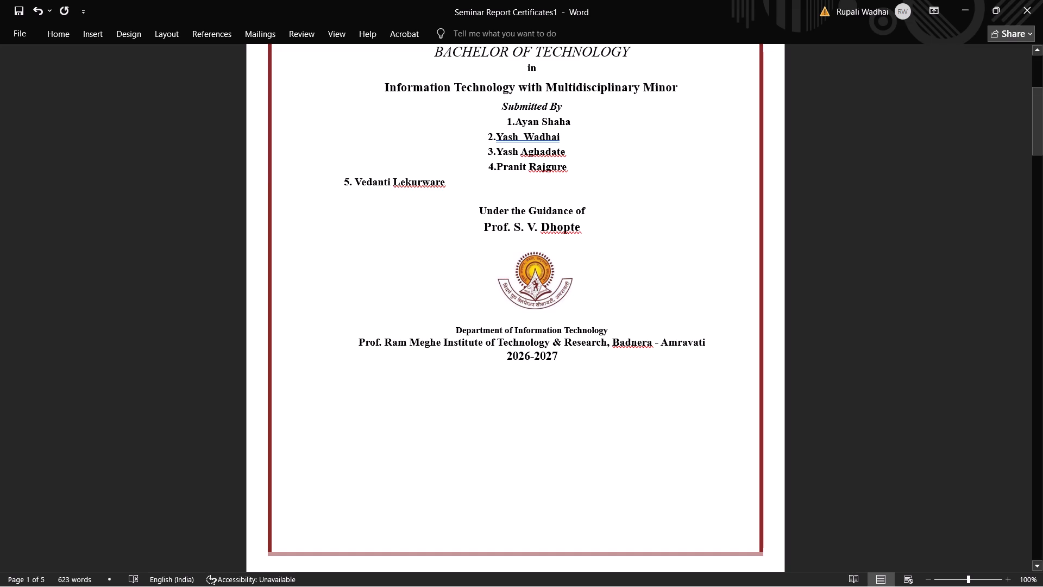
{"action": "key", "text": "BackSpace"}
{"action": "key", "text": "Tab"}
{"action": "key", "text": "Tab"}
{"action": "key", "text": "Tab"}
{"action": "key", "text": "Tab"}
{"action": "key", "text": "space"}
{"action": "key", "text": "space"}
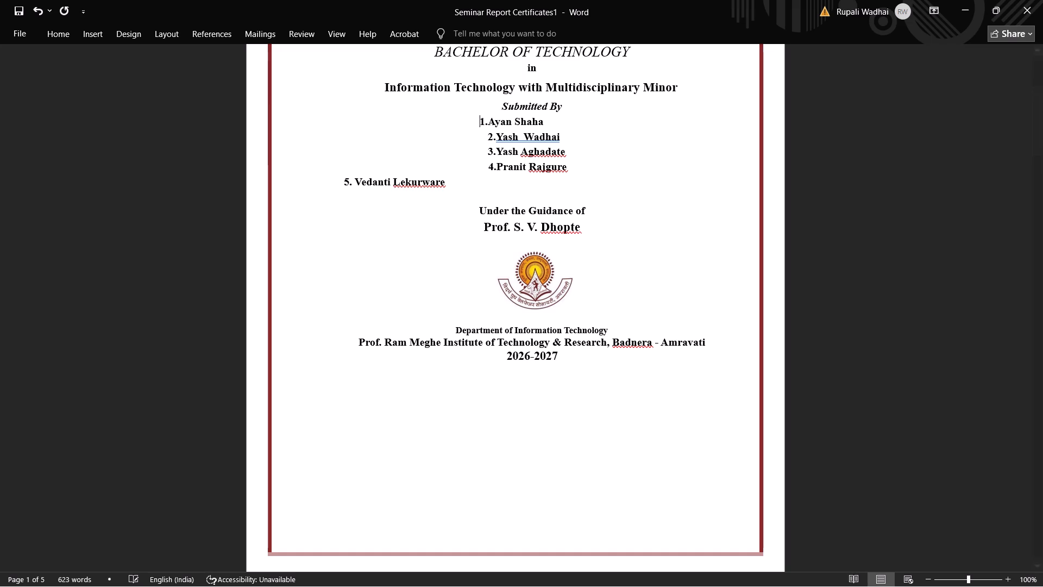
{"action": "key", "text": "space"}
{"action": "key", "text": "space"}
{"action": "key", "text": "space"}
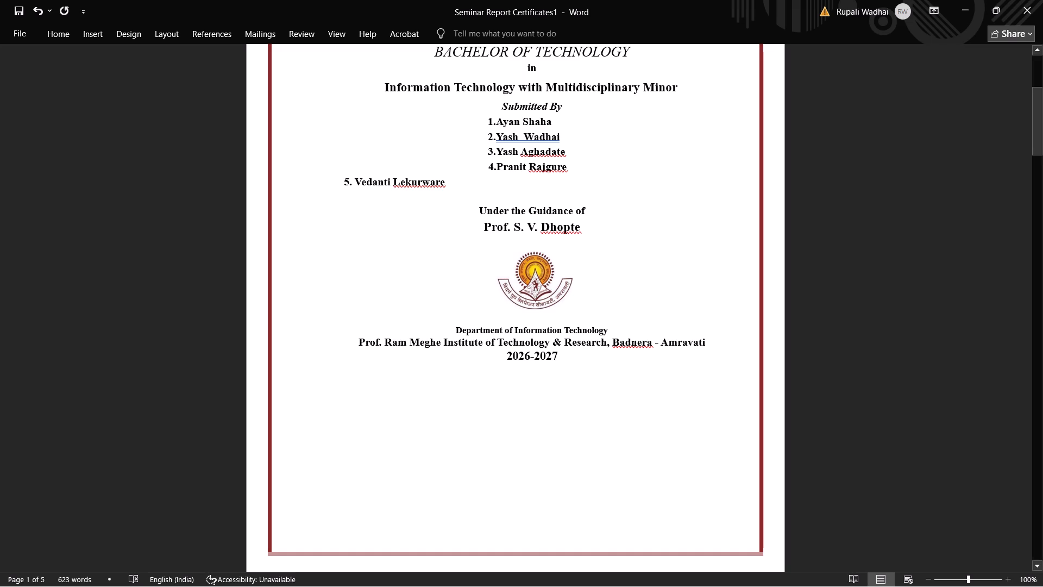
Indent the fifth student's line with tabs and spaces to line up with the four names above it.
{"action": "left_click", "coordinate": [347, 178]}
{"action": "key", "text": "Left"}
{"action": "key", "text": "Tab"}
{"action": "key", "text": "Tab"}
{"action": "key", "text": "Tab"}
{"action": "key", "text": "Tab"}
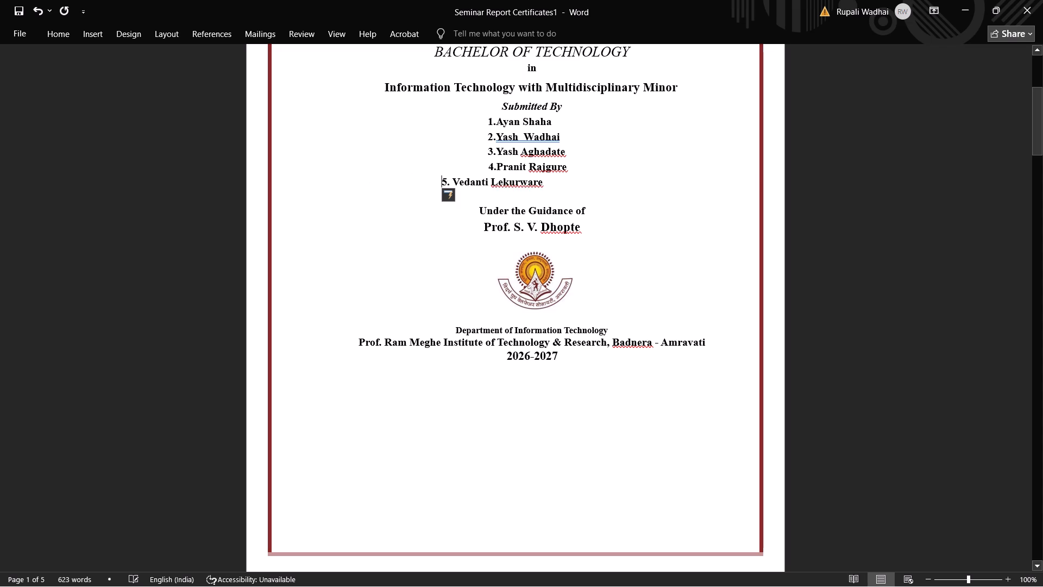
{"action": "key", "text": "Tab"}
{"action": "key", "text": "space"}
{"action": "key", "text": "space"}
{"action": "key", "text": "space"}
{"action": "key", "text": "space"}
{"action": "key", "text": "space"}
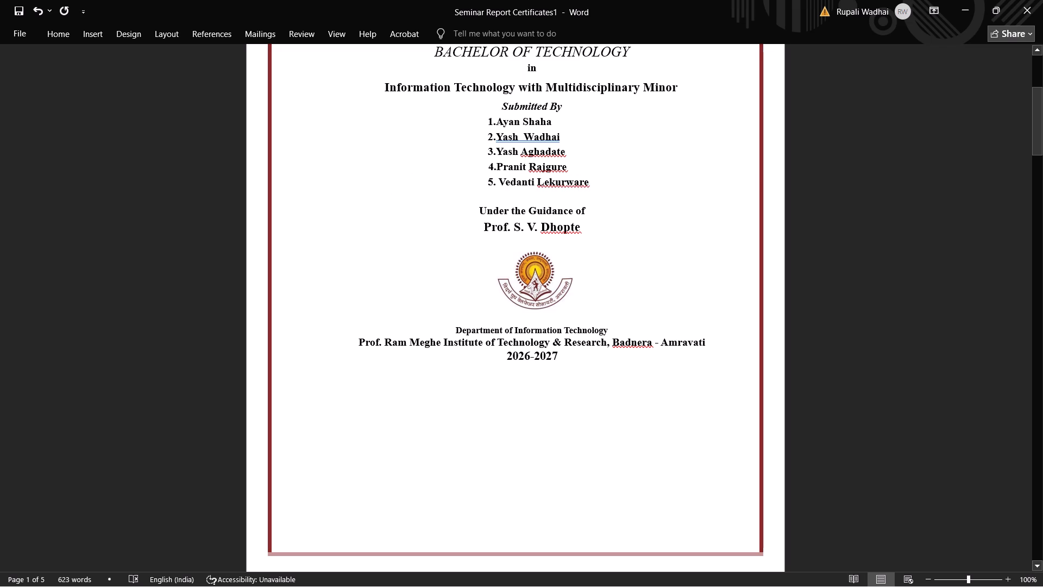
Enter the new guide's name with the title Dr. at the start of the line under Under the Guidance of.
{"action": "left_click", "coordinate": [577, 231]}
{"action": "left_click", "coordinate": [582, 231]}
{"action": "left_click_drag", "start_coordinate": [582, 231], "coordinate": [577, 231]}
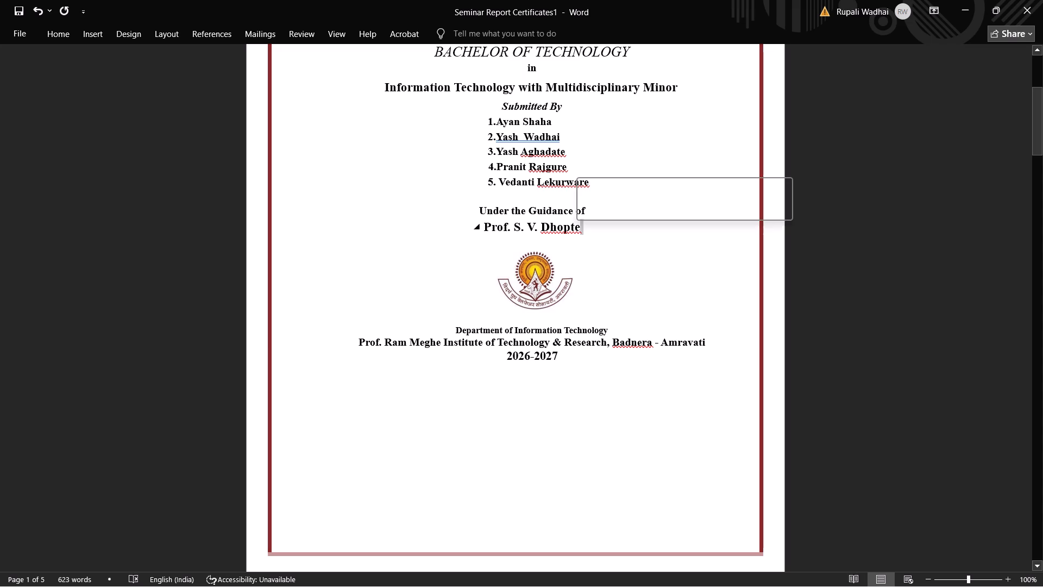
{"action": "left_click_drag", "start_coordinate": [577, 231], "coordinate": [496, 229]}
{"action": "left_click", "coordinate": [496, 229]}
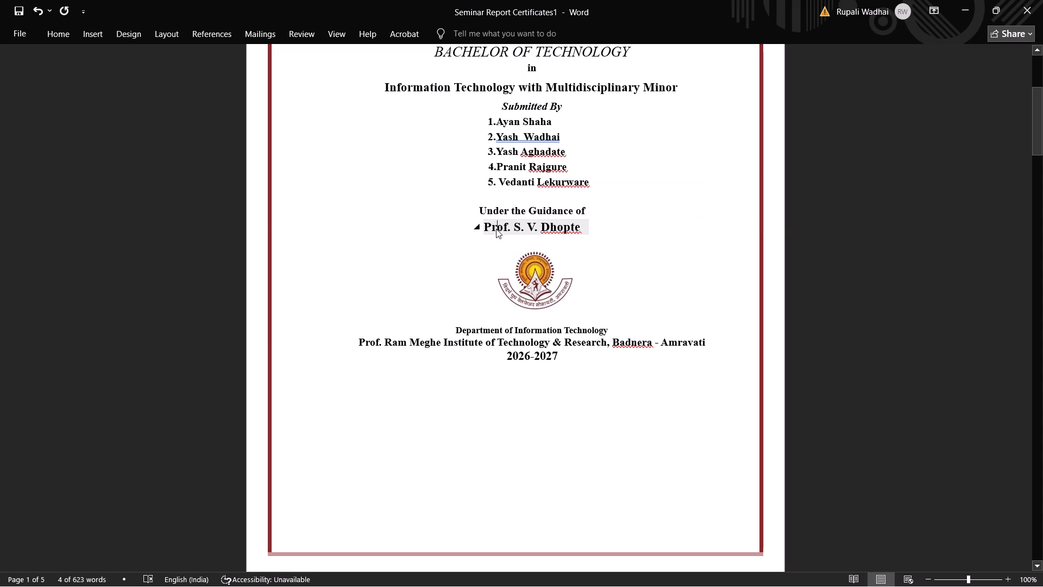
{"action": "key", "text": "Left"}
{"action": "key", "text": "Left"}
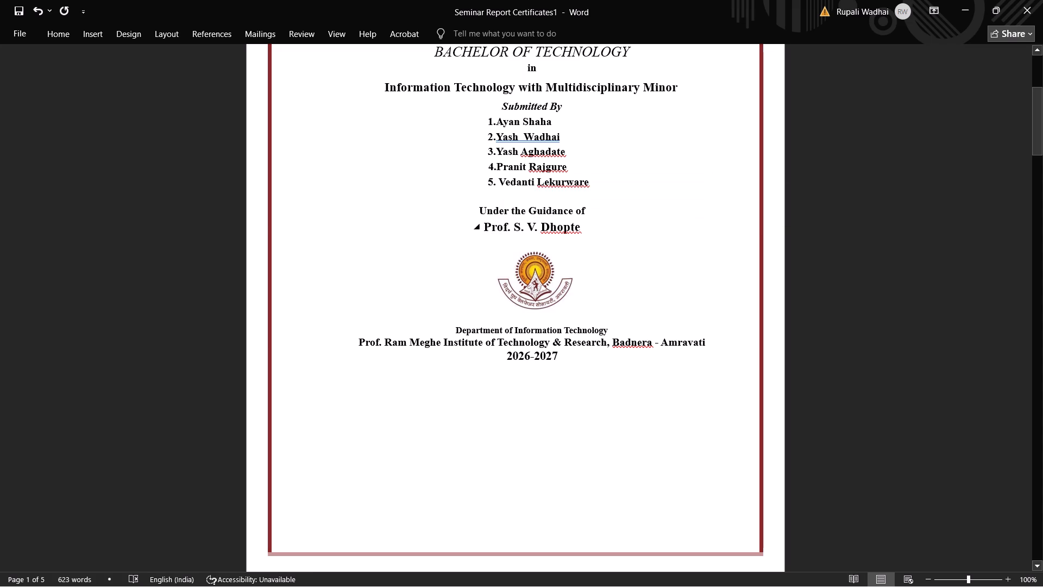
{"action": "key", "text": "Right"}
{"action": "key", "text": "BackSpace"}
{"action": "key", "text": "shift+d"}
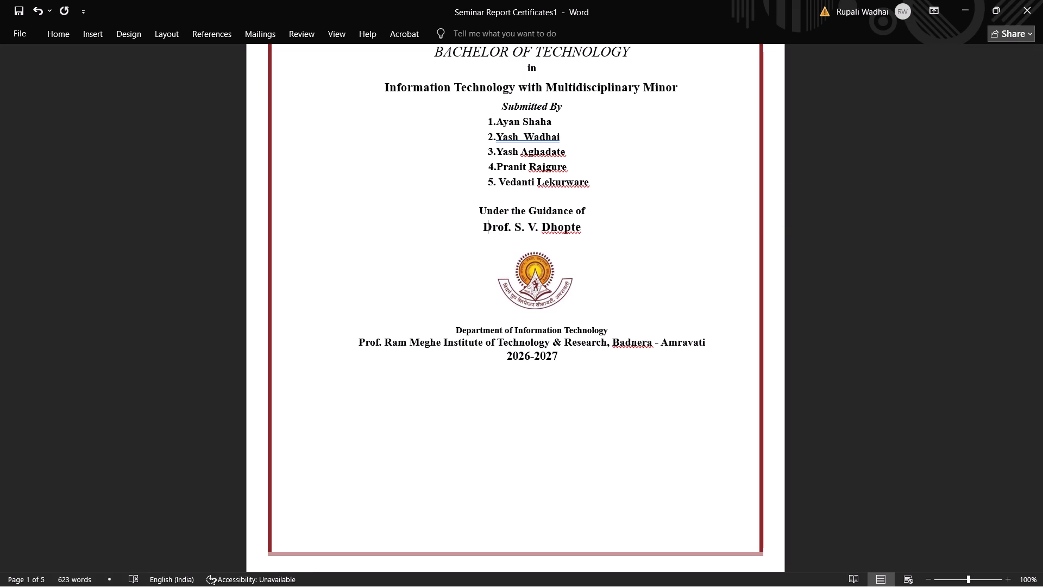
{"action": "key", "text": "Right"}
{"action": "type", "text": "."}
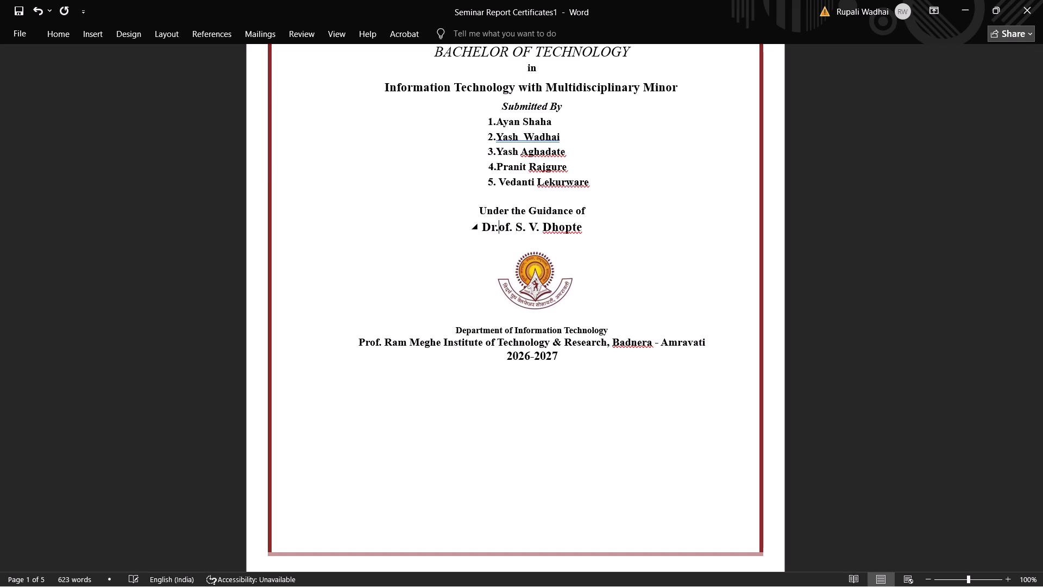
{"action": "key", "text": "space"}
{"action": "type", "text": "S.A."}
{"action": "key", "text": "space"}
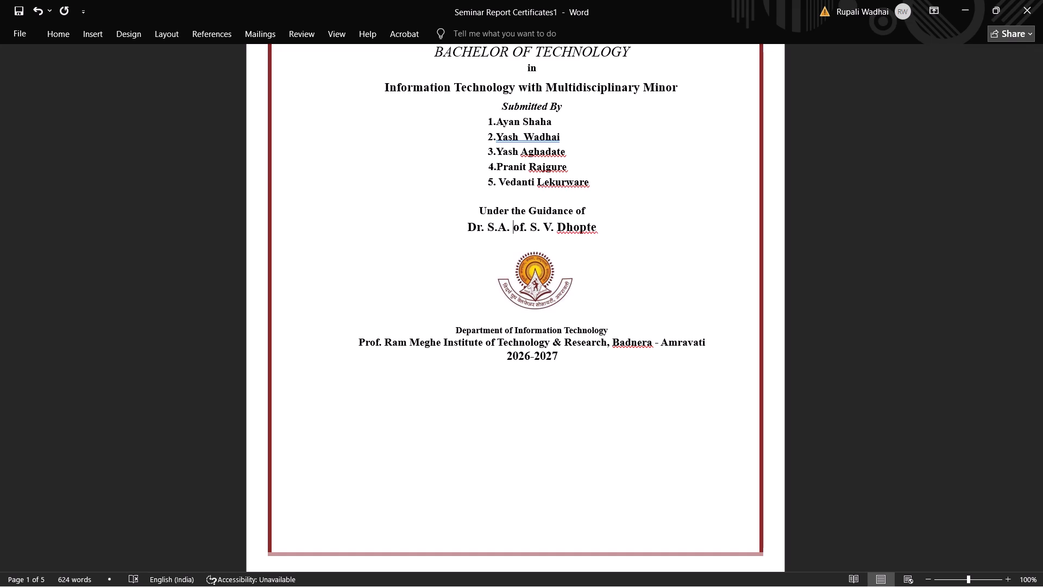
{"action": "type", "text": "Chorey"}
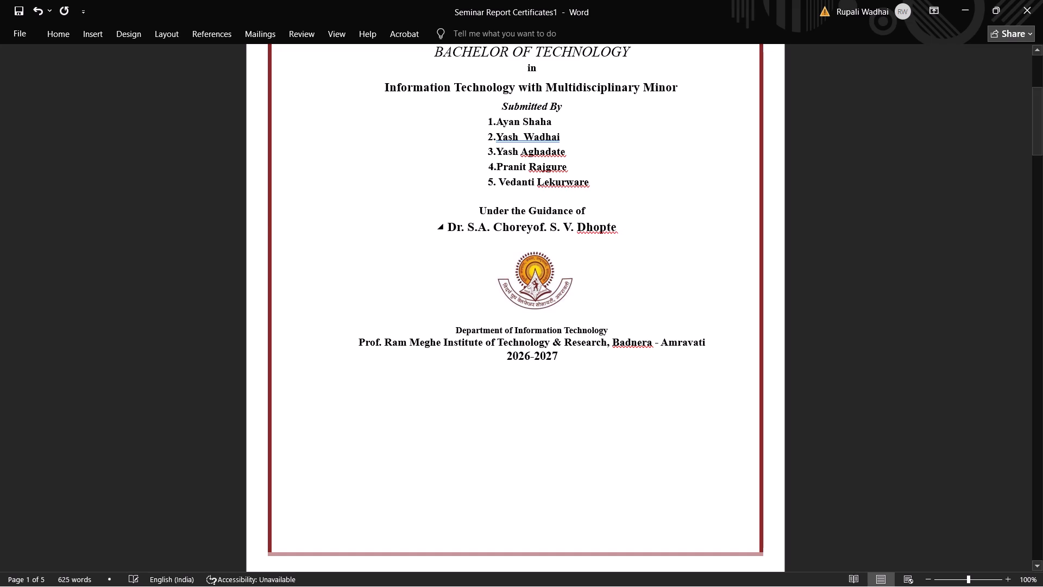
Delete the leftover text of the previous guide's name after the new guide's name on the cover page.
{"action": "left_click_drag", "start_coordinate": [617, 226], "coordinate": [540, 226]}
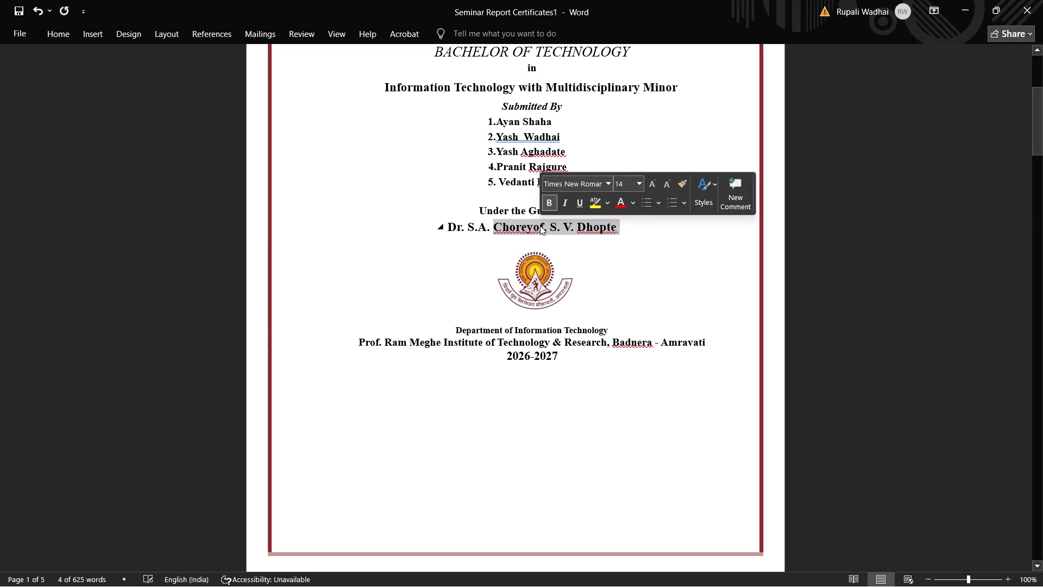
{"action": "key", "text": "Right"}
{"action": "key", "text": "BackSpace"}
{"action": "key", "text": "BackSpace"}
{"action": "key", "text": "BackSpace"}
{"action": "key", "text": "BackSpace"}
{"action": "key", "text": "BackSpace"}
{"action": "key", "text": "BackSpace"}
{"action": "key", "text": "BackSpace"}
{"action": "key", "text": "BackSpace"}
{"action": "key", "text": "BackSpace"}
{"action": "key", "text": "BackSpace"}
{"action": "key", "text": "BackSpace"}
{"action": "key", "text": "BackSpace"}
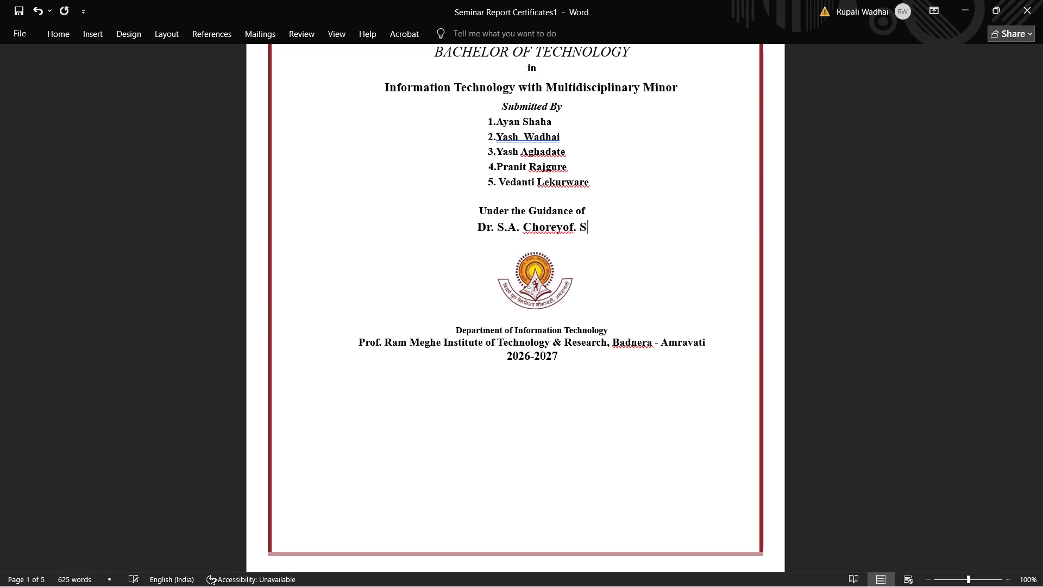
{"action": "key", "text": "BackSpace"}
{"action": "key", "text": "BackSpace"}
{"action": "key", "text": "BackSpace"}
{"action": "key", "text": "BackSpace"}
{"action": "key", "text": "BackSpace"}
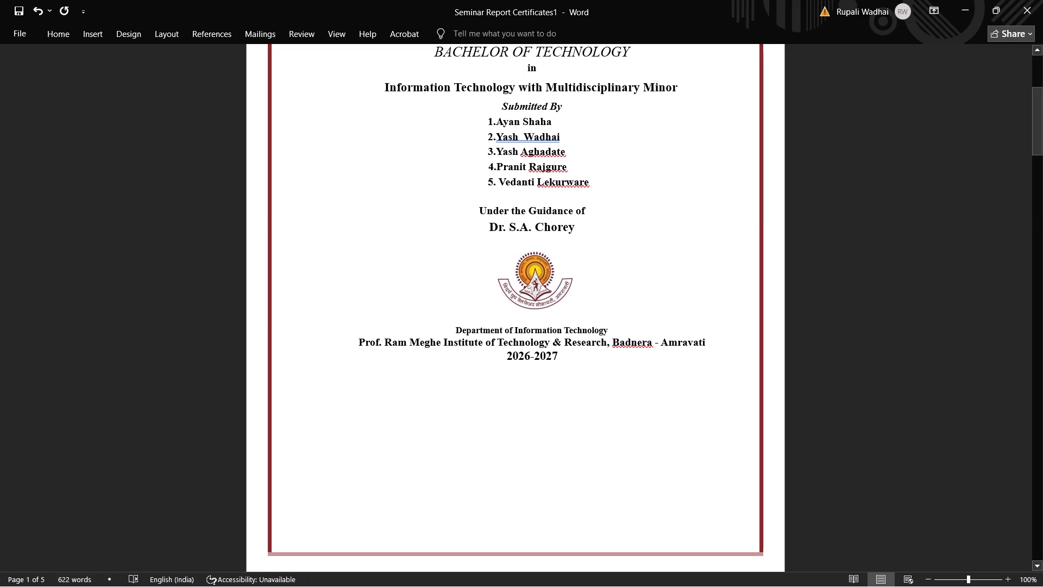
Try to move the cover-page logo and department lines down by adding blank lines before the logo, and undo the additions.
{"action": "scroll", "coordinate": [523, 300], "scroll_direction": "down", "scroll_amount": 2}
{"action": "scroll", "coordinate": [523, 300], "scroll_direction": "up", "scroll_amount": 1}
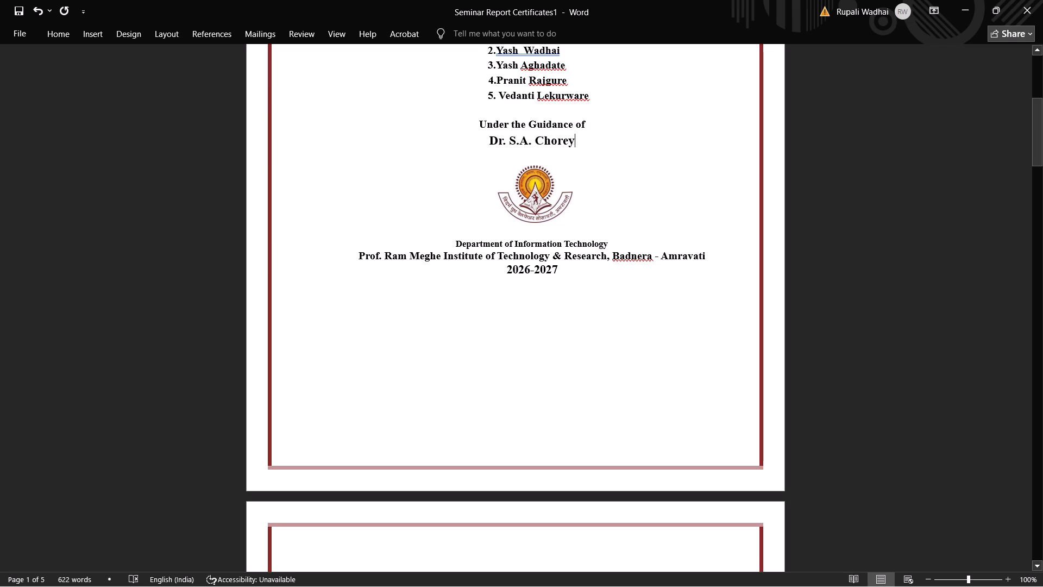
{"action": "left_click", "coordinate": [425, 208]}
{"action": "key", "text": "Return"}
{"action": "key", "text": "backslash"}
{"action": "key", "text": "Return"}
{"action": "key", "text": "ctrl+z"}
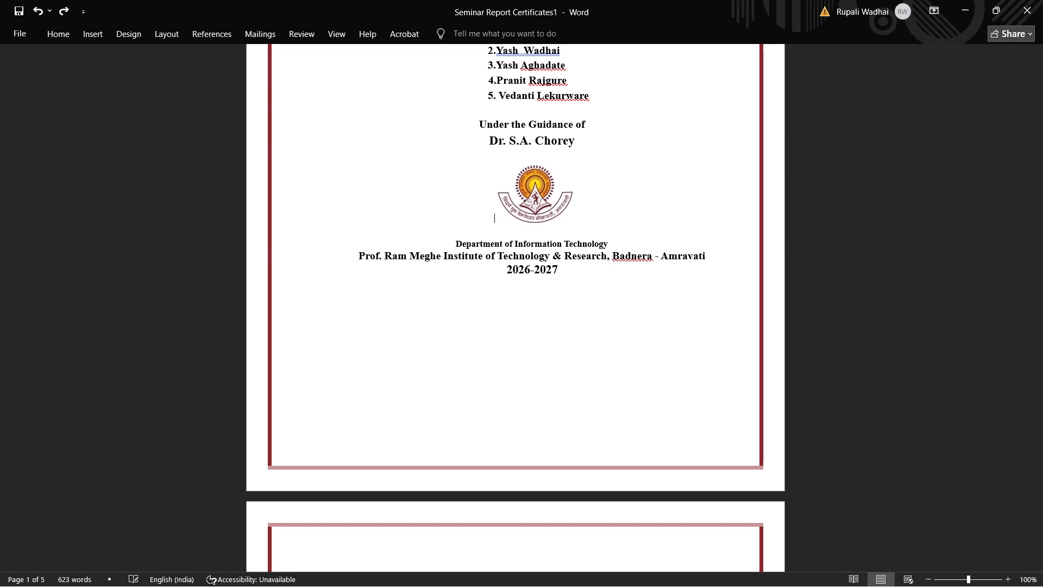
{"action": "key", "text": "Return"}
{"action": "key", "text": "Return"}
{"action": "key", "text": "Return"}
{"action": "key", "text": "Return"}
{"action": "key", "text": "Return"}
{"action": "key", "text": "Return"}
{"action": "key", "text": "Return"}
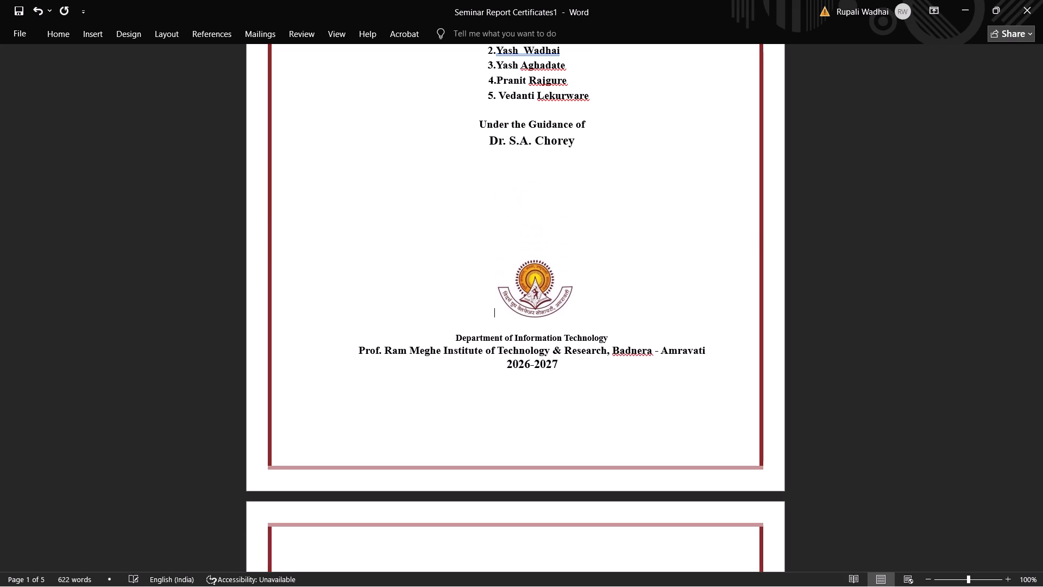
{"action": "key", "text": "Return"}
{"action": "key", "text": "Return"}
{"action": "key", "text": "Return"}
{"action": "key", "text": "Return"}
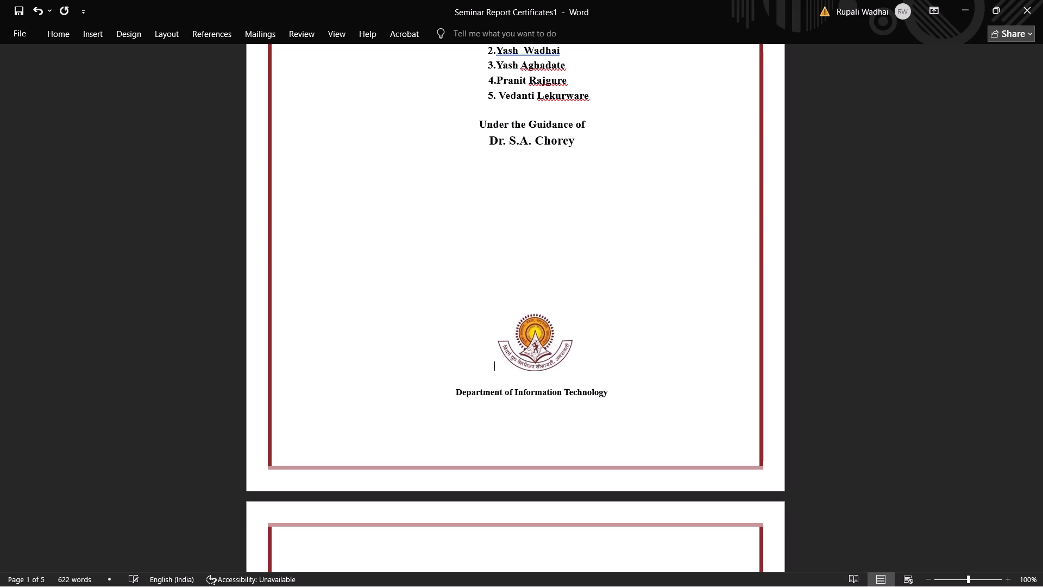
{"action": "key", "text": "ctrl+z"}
Insert seven blank lines before the cover-page logo to move it and the department details further down the page.
{"action": "key", "text": "Return"}
{"action": "key", "text": "Return"}
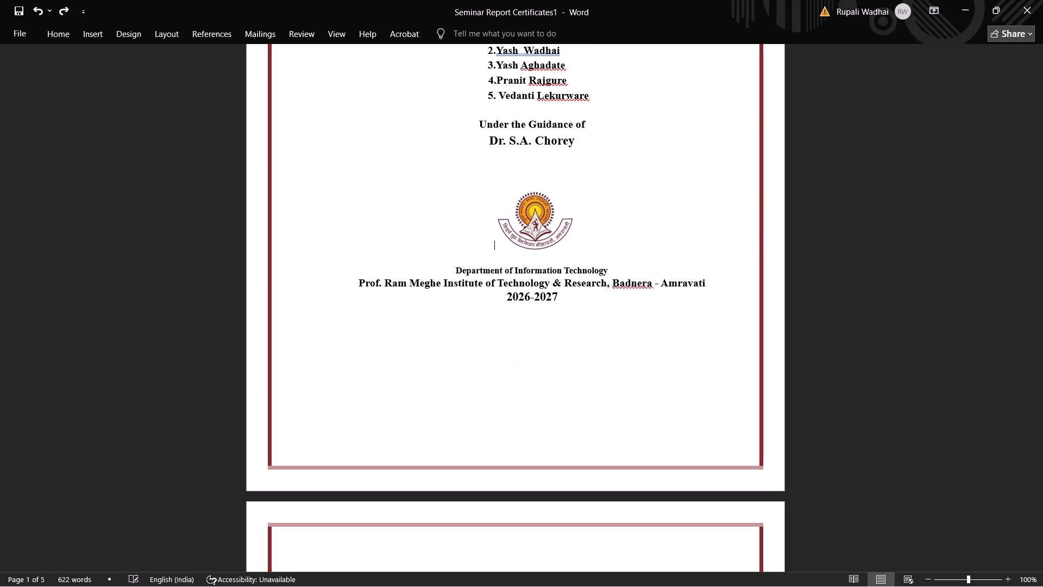
{"action": "key", "text": "Return"}
{"action": "key", "text": "Return"}
{"action": "key", "text": "Return"}
{"action": "key", "text": "Return"}
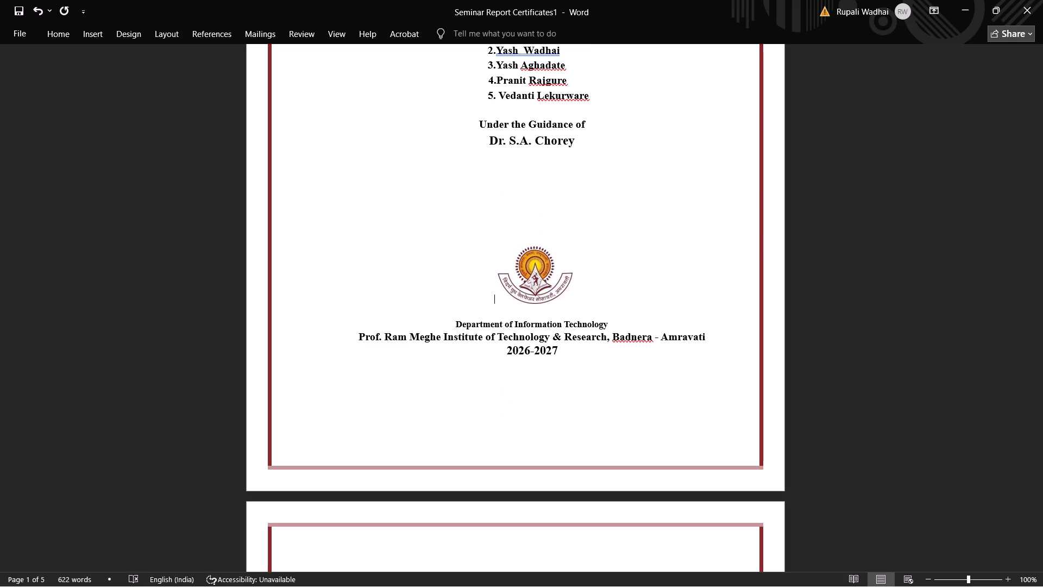
{"action": "key", "text": "Return"}
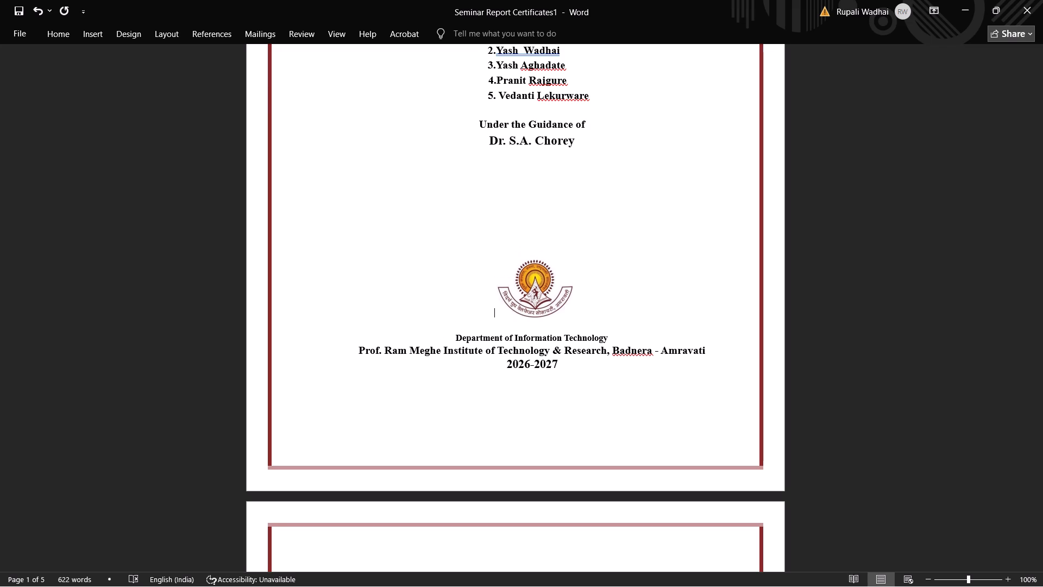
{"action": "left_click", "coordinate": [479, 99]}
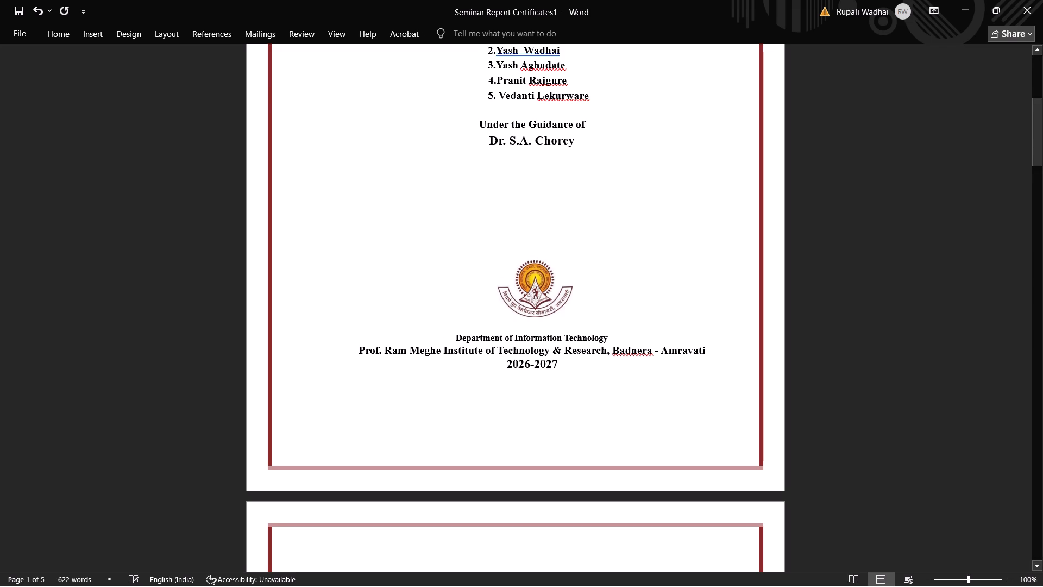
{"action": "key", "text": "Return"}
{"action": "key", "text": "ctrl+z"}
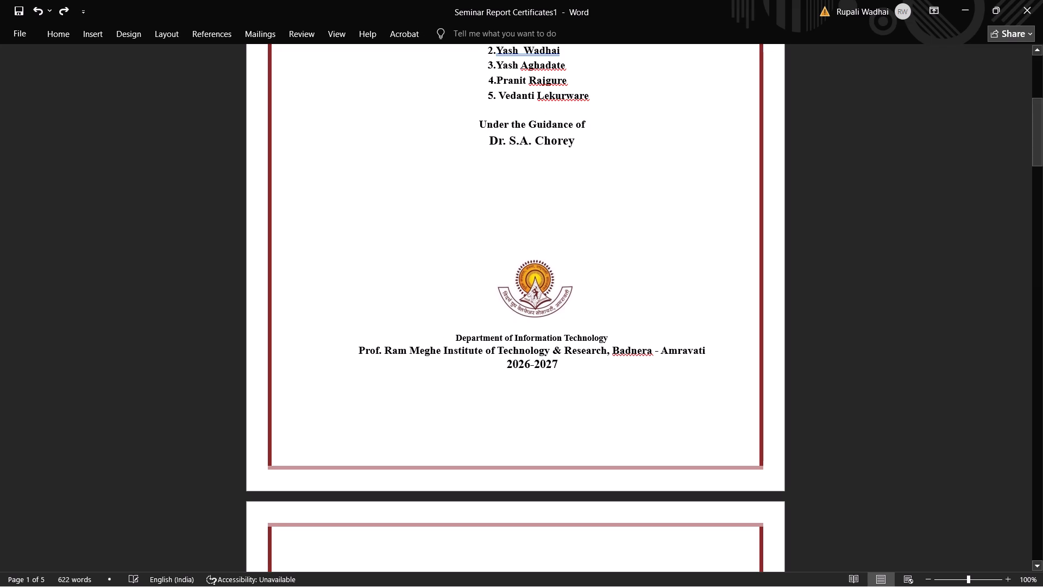
Insert two blank lines between the fifth student's name and the Under the Guidance of heading.
{"action": "left_click", "coordinate": [508, 110]}
{"action": "key", "text": "Return"}
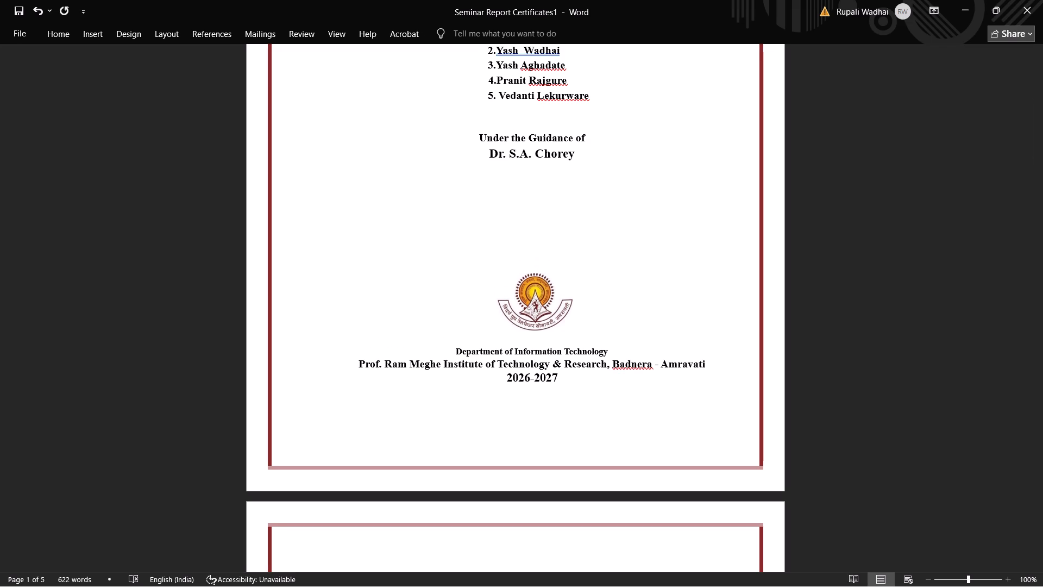
{"action": "key", "text": "Return"}
Delete the surplus blank lines above the CERTIFICATE heading so the certificate content starts near the top of its page.
{"action": "scroll", "coordinate": [686, 154], "scroll_direction": "up", "scroll_amount": 1}
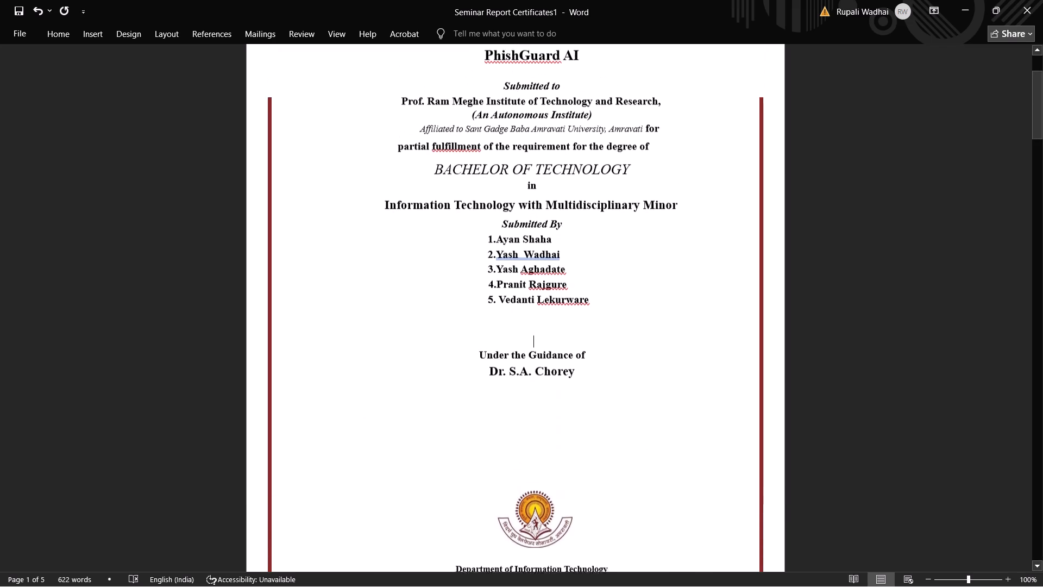
{"action": "scroll", "coordinate": [686, 154], "scroll_direction": "down", "scroll_amount": 4}
{"action": "scroll", "coordinate": [686, 154], "scroll_direction": "up", "scroll_amount": 1}
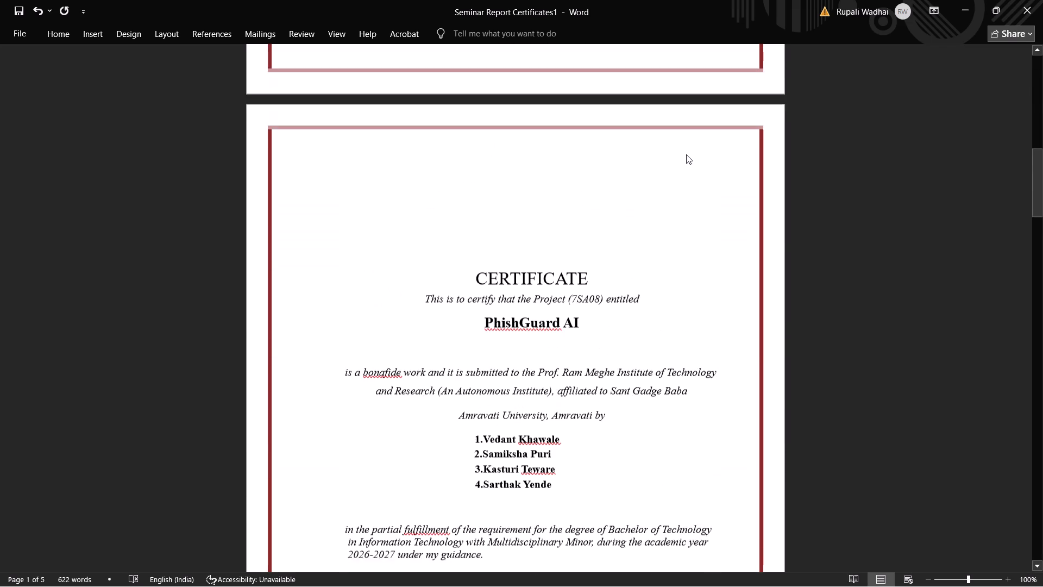
{"action": "left_click", "coordinate": [502, 212]}
{"action": "key", "text": "BackSpace"}
{"action": "key", "text": "BackSpace"}
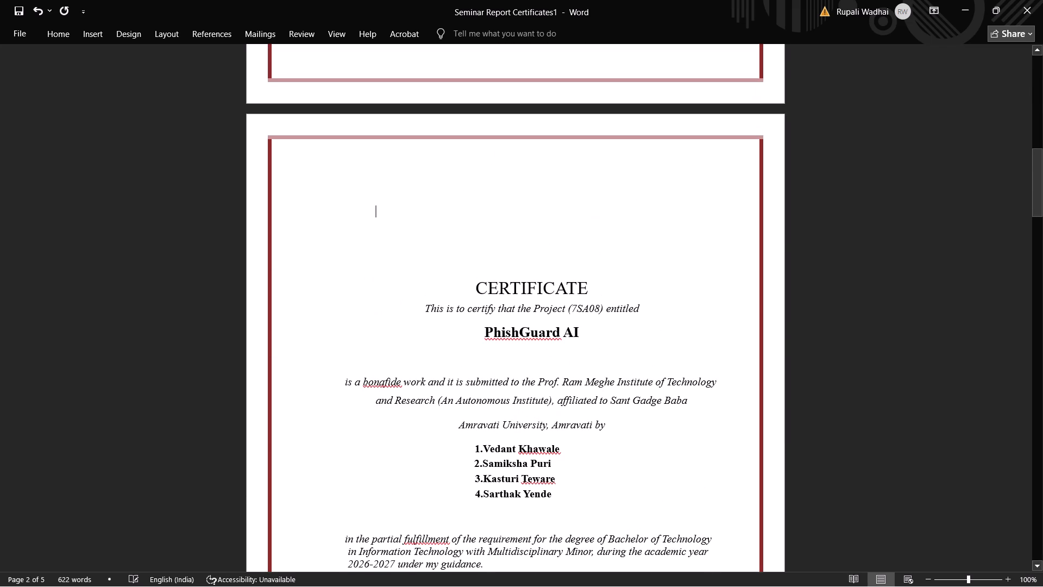
{"action": "key", "text": "BackSpace"}
{"action": "key", "text": "BackSpace"}
{"action": "key", "text": "BackSpace"}
{"action": "key", "text": "BackSpace"}
{"action": "key", "text": "BackSpace"}
{"action": "key", "text": "BackSpace"}
{"action": "key", "text": "BackSpace"}
{"action": "key", "text": "BackSpace"}
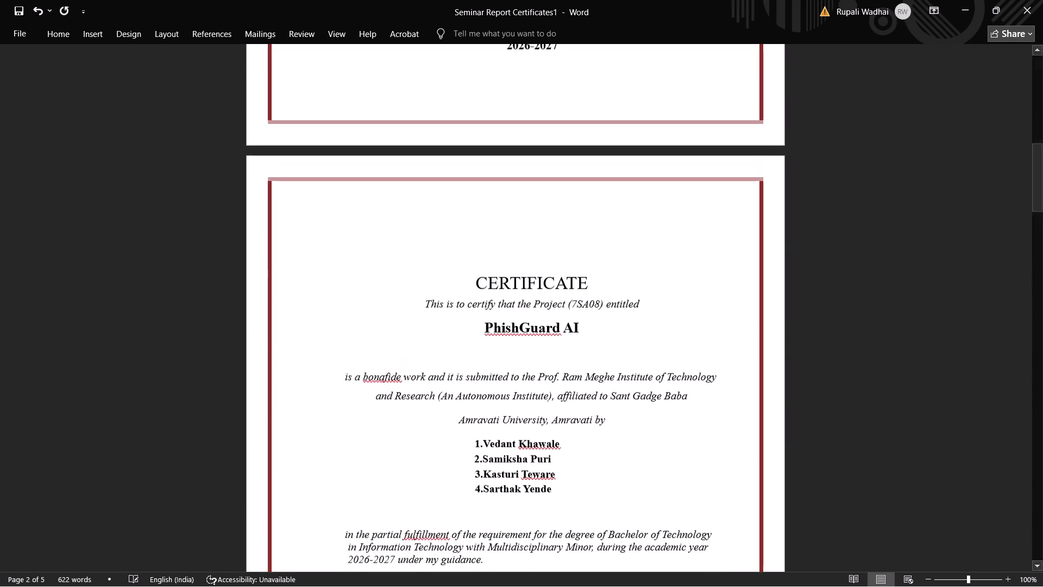
{"action": "left_click", "coordinate": [355, 258]}
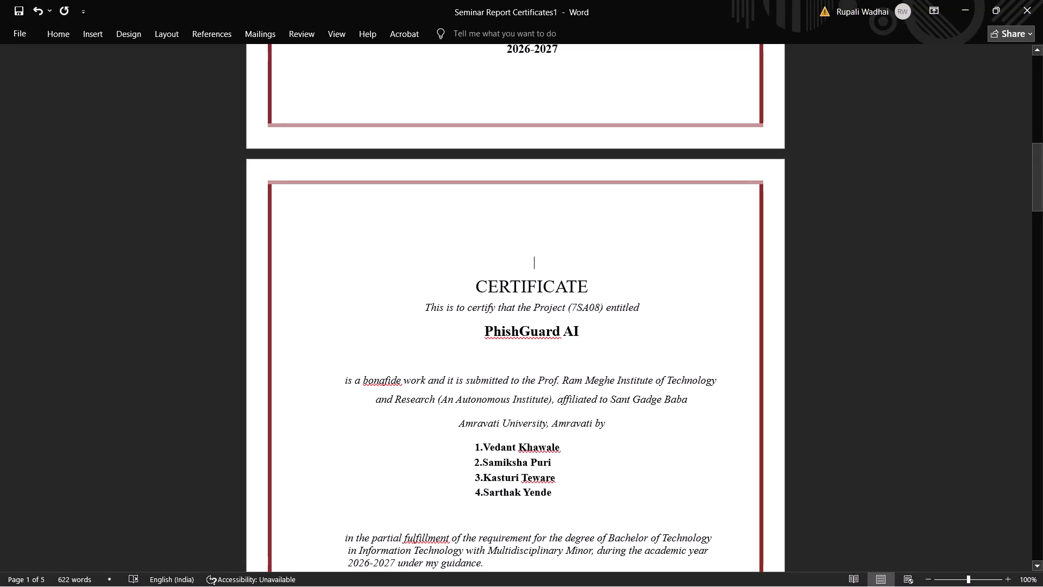
{"action": "key", "text": "BackSpace"}
{"action": "key", "text": "BackSpace"}
{"action": "key", "text": "BackSpace"}
{"action": "key", "text": "BackSpace"}
{"action": "key", "text": "BackSpace"}
{"action": "key", "text": "BackSpace"}
{"action": "key", "text": "BackSpace"}
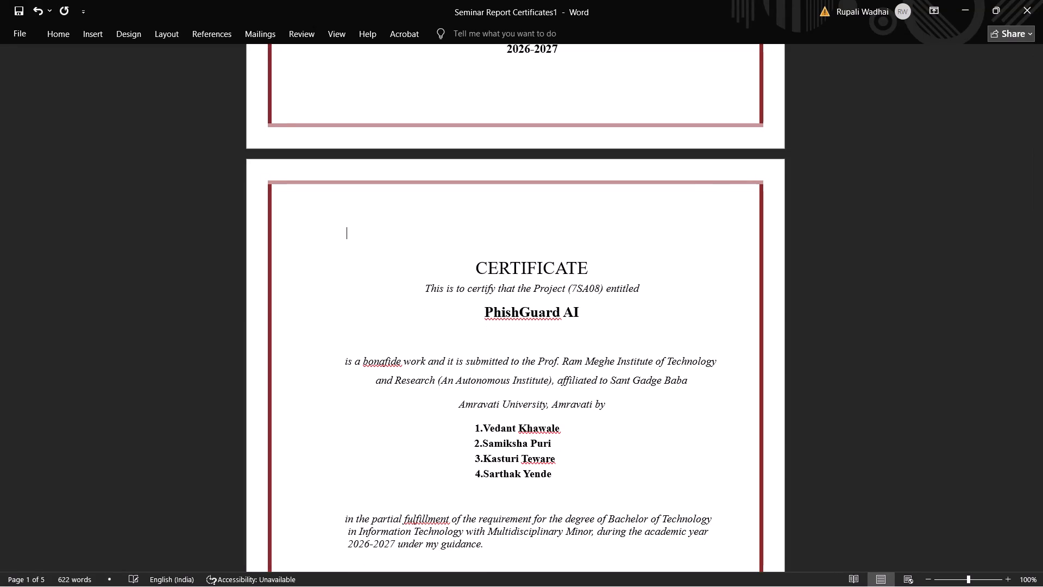
{"action": "key", "text": "BackSpace"}
{"action": "key", "text": "BackSpace"}
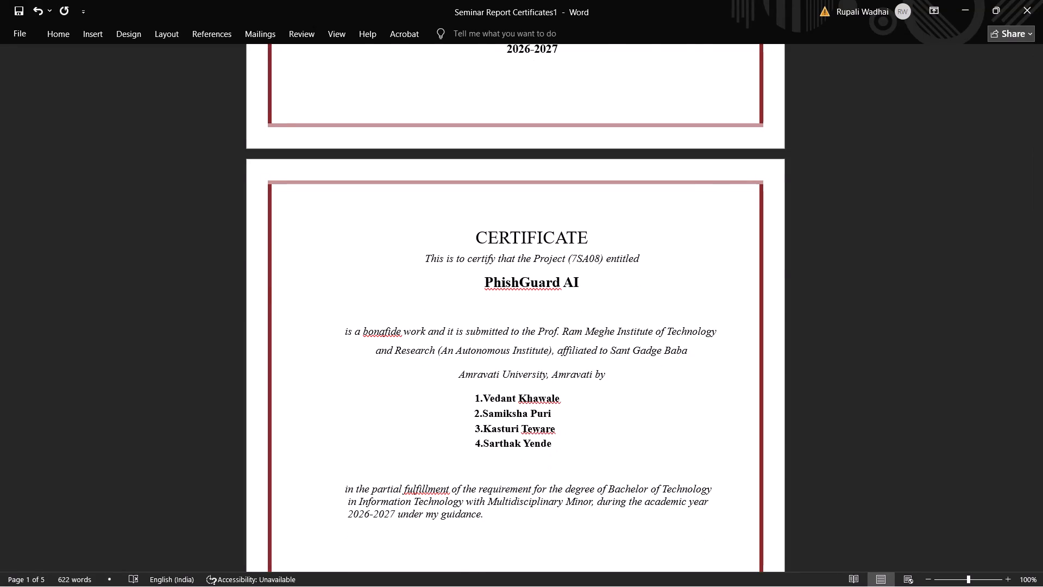
Replace the project title PhishGuard AI on the certificate page with CareerPilot.
{"action": "scroll", "coordinate": [355, 258], "scroll_direction": "right", "scroll_amount": 1}
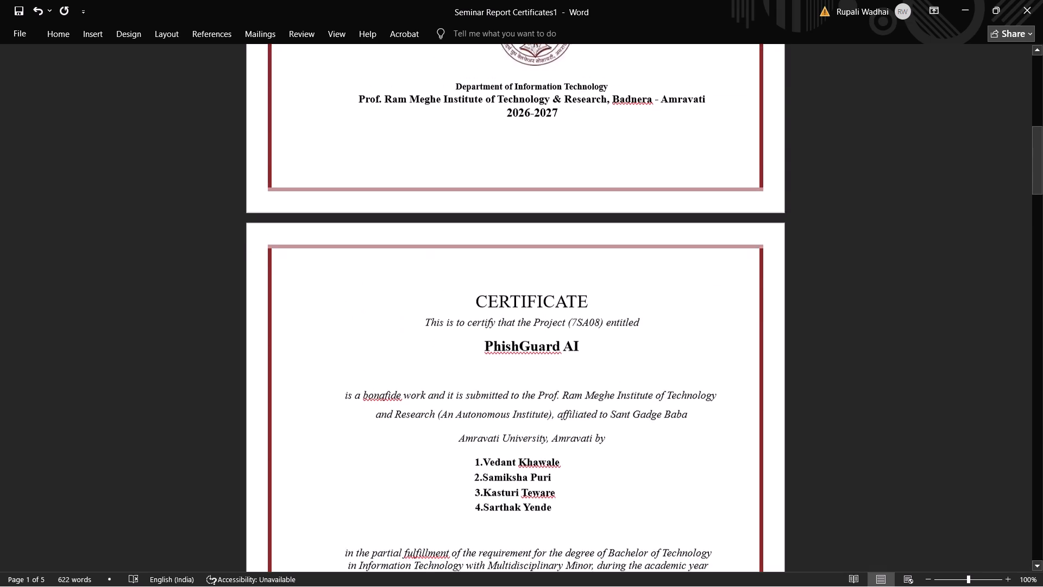
{"action": "scroll", "coordinate": [355, 258], "scroll_direction": "right", "scroll_amount": 2}
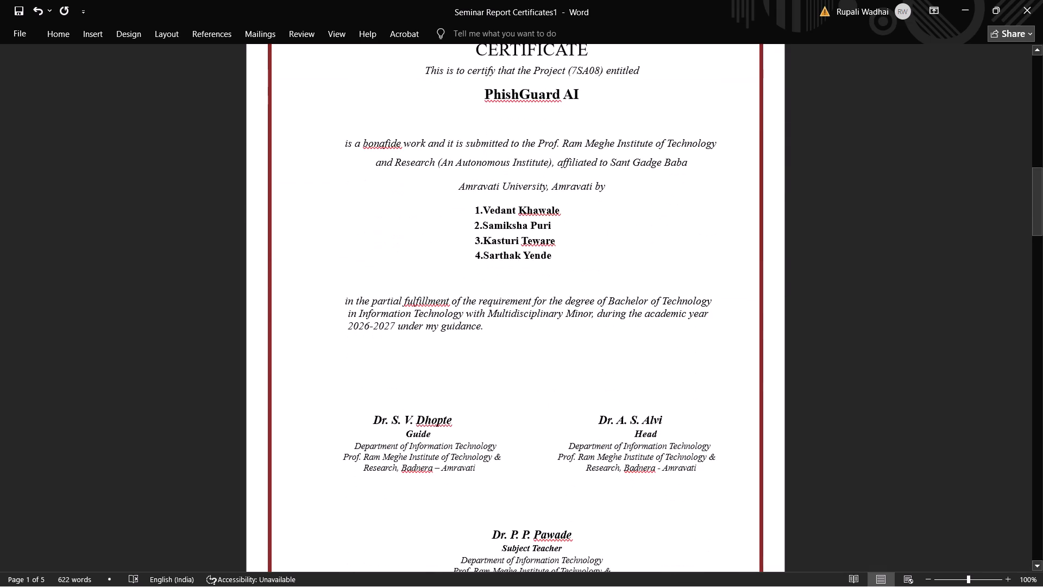
{"action": "left_click_drag", "start_coordinate": [580, 95], "coordinate": [493, 103]}
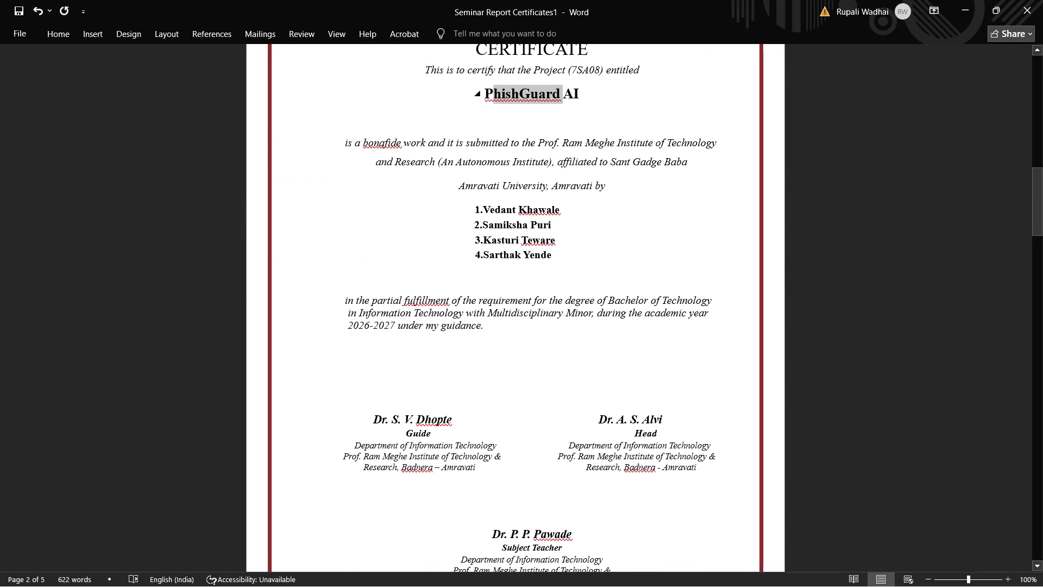
{"action": "left_click_drag", "start_coordinate": [493, 103], "coordinate": [492, 103]}
{"action": "key", "text": "BackSpace"}
{"action": "key", "text": "BackSpace"}
{"action": "key", "text": "Right"}
{"action": "key", "text": "Right"}
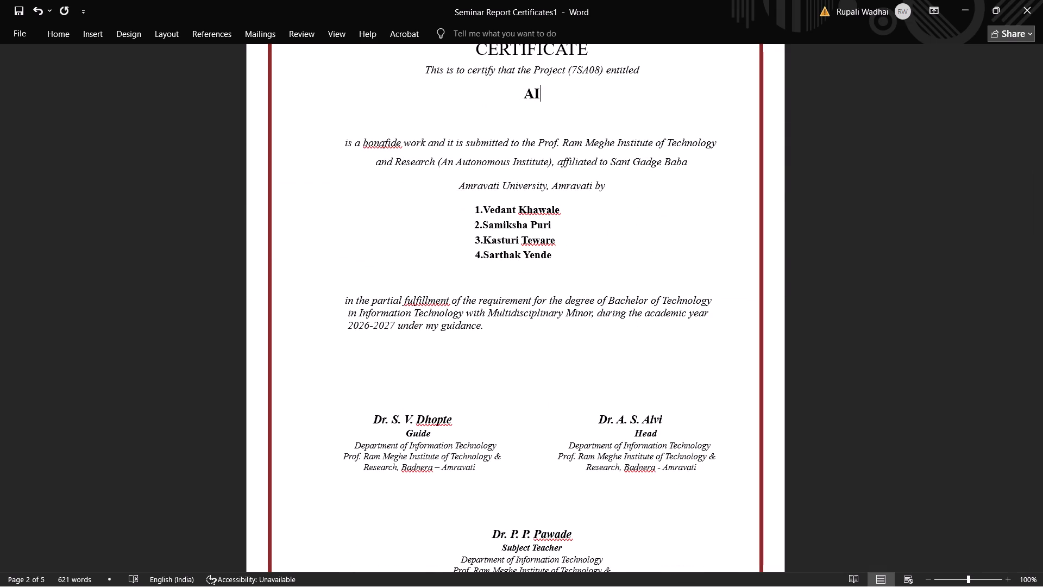
{"action": "key", "text": "BackSpace"}
{"action": "key", "text": "BackSpace"}
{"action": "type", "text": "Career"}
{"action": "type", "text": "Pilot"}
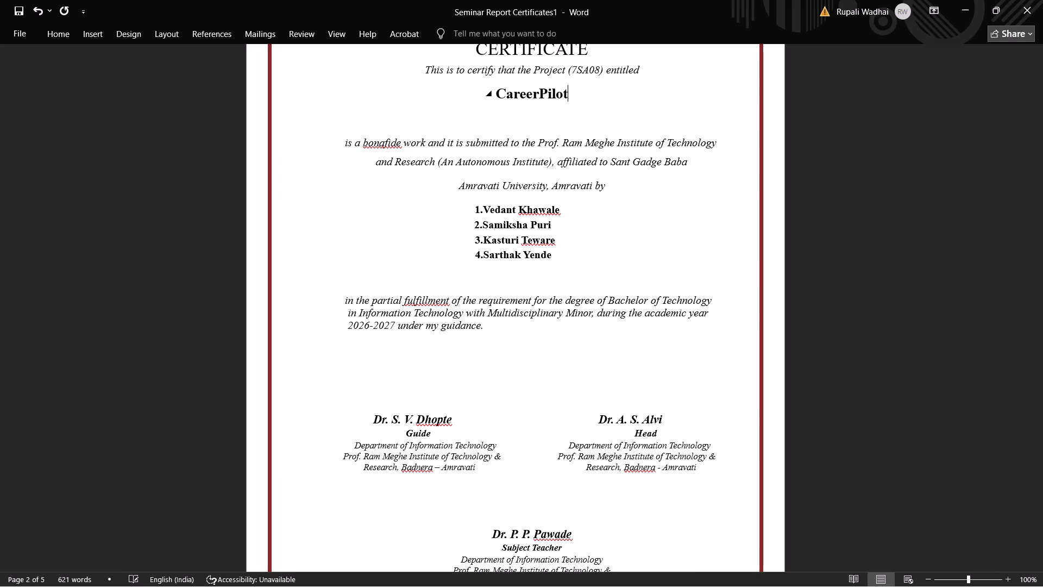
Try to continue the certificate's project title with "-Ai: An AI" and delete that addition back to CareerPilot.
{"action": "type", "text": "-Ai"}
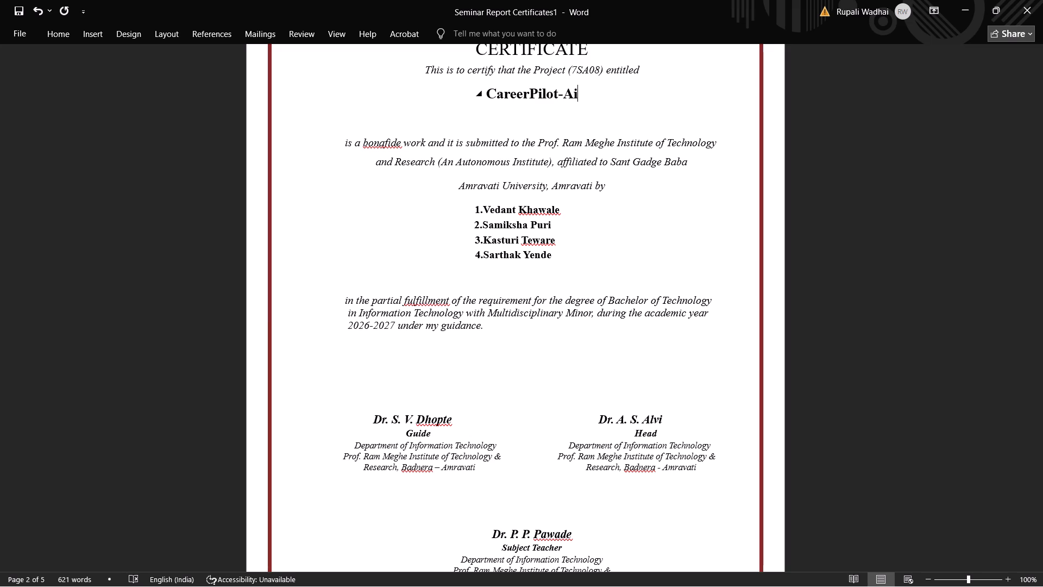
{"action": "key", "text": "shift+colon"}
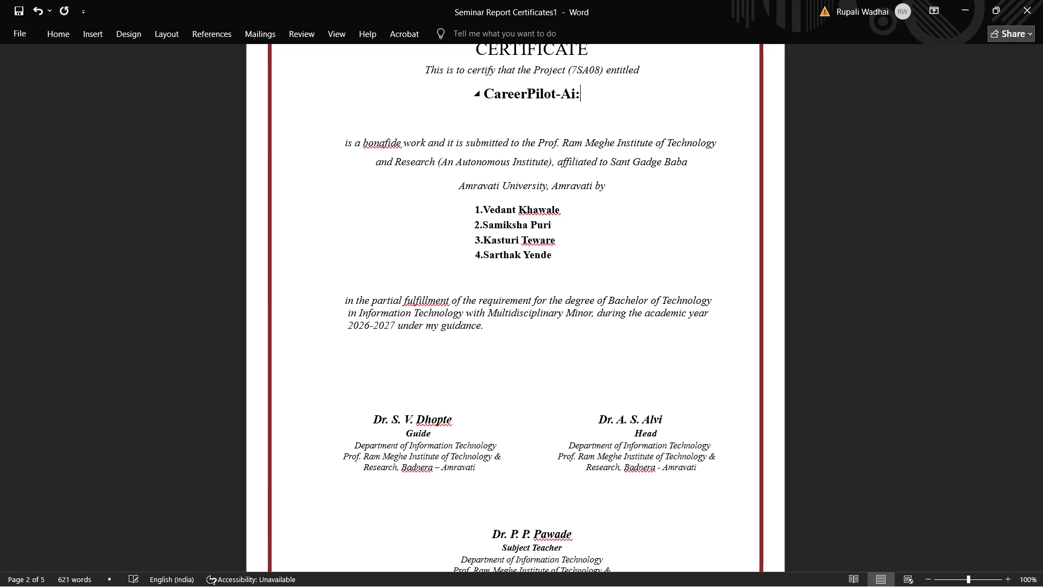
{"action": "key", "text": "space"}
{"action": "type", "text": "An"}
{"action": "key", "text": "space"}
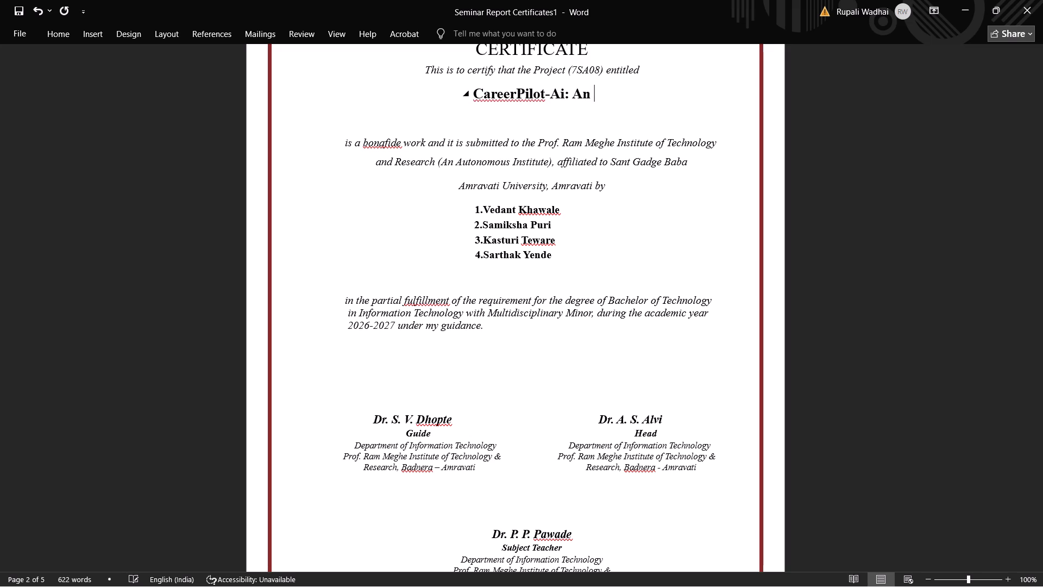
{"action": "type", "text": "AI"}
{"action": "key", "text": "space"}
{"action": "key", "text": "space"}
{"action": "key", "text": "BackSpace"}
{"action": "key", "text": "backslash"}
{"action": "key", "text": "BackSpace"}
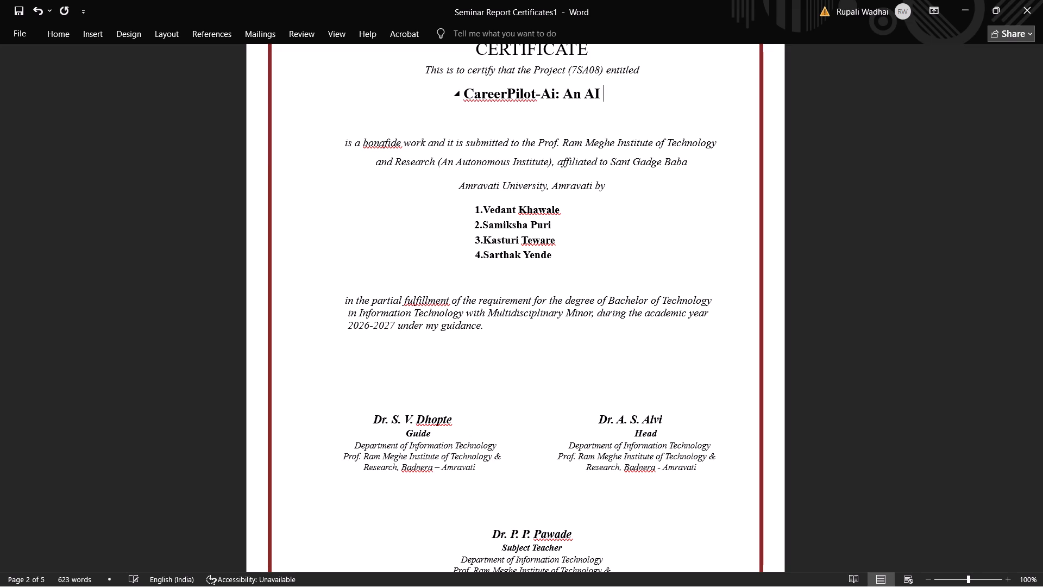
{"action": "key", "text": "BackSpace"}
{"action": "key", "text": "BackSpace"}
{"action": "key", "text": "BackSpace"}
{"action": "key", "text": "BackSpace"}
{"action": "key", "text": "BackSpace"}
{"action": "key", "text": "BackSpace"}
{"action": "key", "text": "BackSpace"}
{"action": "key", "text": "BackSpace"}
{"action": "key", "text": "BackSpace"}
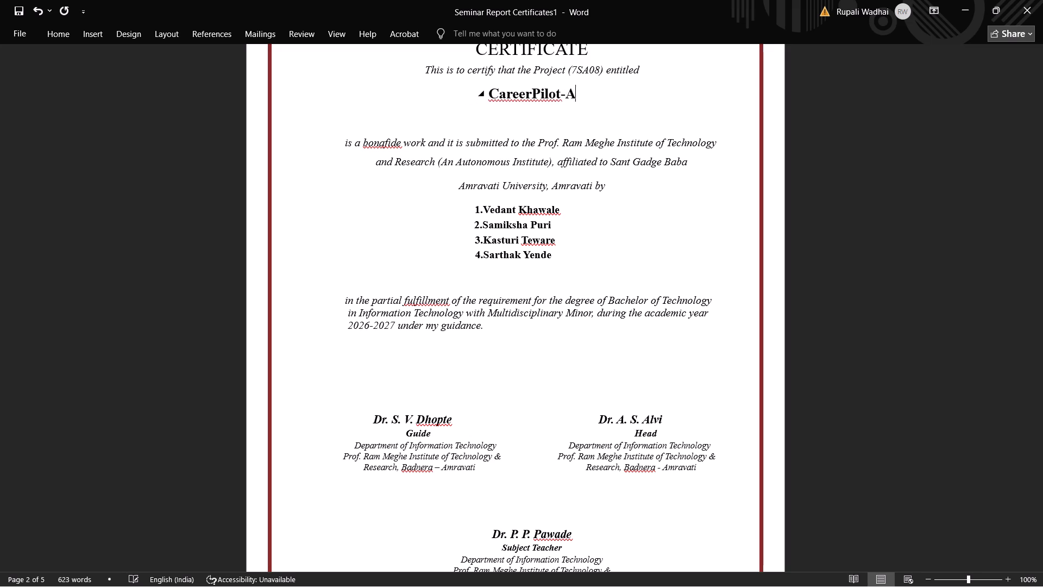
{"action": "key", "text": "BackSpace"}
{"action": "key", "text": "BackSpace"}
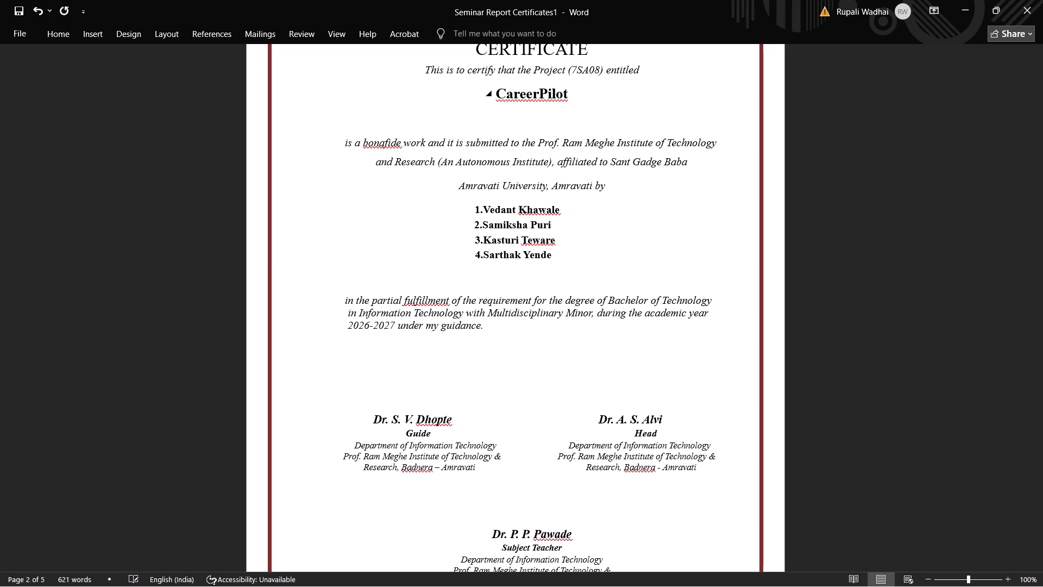
Extend the certificate's project title after CareerPilot with ": Ai internship Recommendation system".
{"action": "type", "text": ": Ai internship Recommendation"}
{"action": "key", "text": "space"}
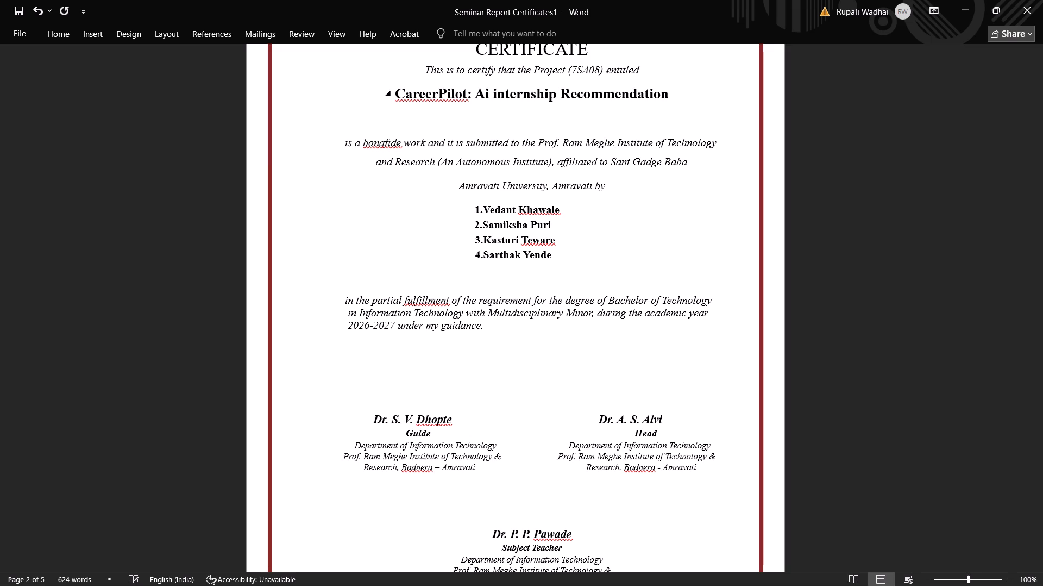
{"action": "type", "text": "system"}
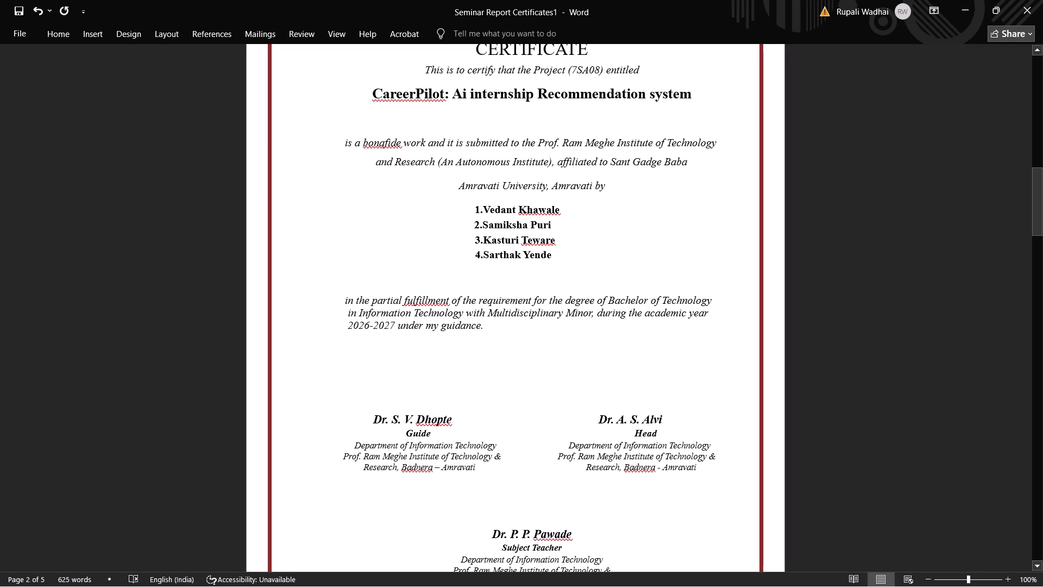
Replace the four student names on the certificate with the five-student list copied from the cover page.
{"action": "left_click_drag", "start_coordinate": [558, 211], "coordinate": [556, 211]}
{"action": "left_click_drag", "start_coordinate": [556, 211], "coordinate": [552, 211]}
{"action": "scroll", "coordinate": [557, 286], "scroll_direction": "up", "scroll_amount": 3}
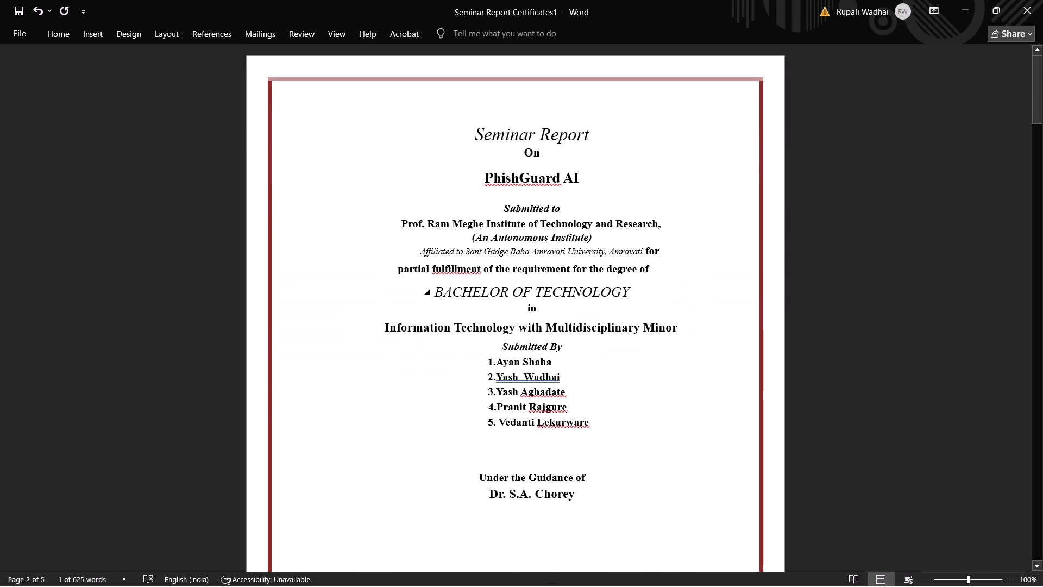
{"action": "left_click_drag", "start_coordinate": [598, 428], "coordinate": [489, 364]}
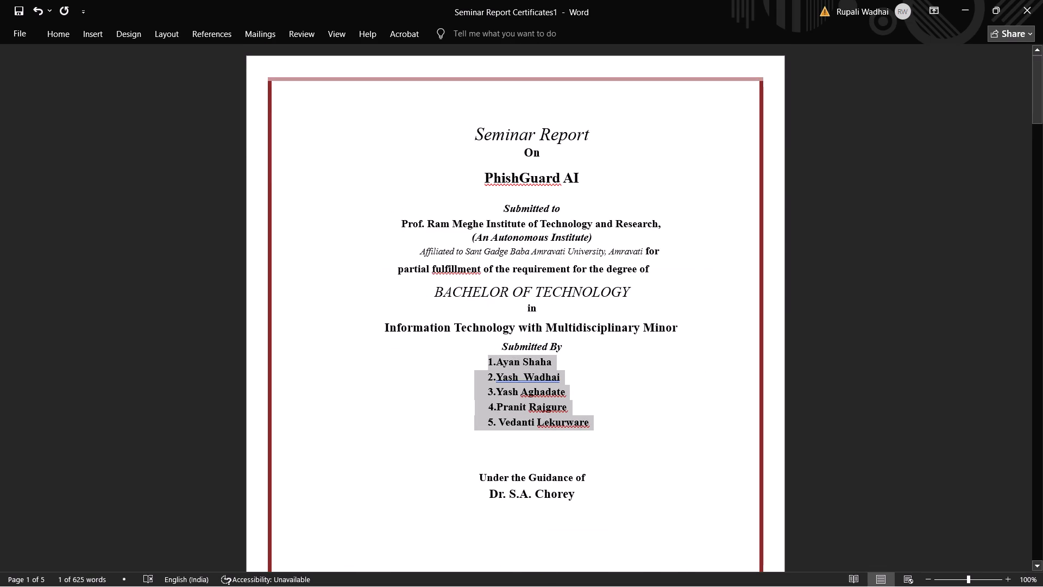
{"action": "left_click_drag", "start_coordinate": [489, 364], "coordinate": [486, 363]}
{"action": "key", "text": "ctrl+c"}
{"action": "scroll", "coordinate": [486, 363], "scroll_direction": "down", "scroll_amount": 4}
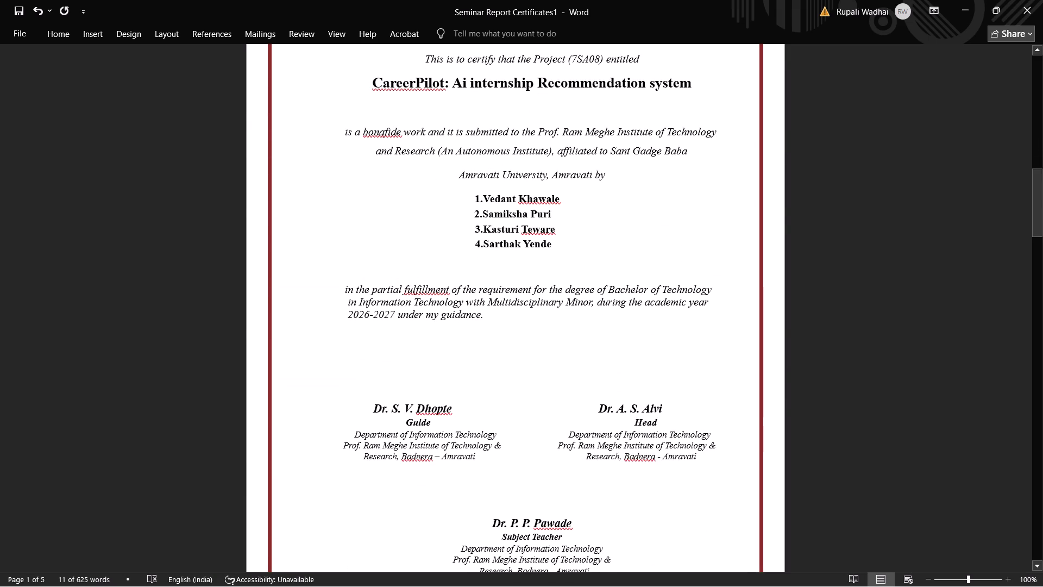
{"action": "left_click_drag", "start_coordinate": [554, 256], "coordinate": [474, 196]}
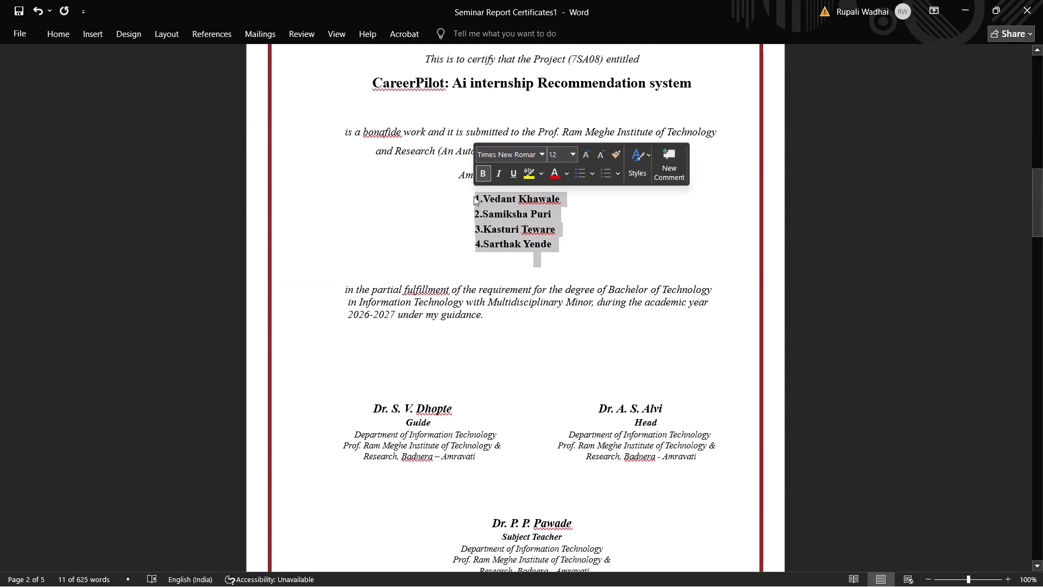
{"action": "key", "text": "ctrl+v"}
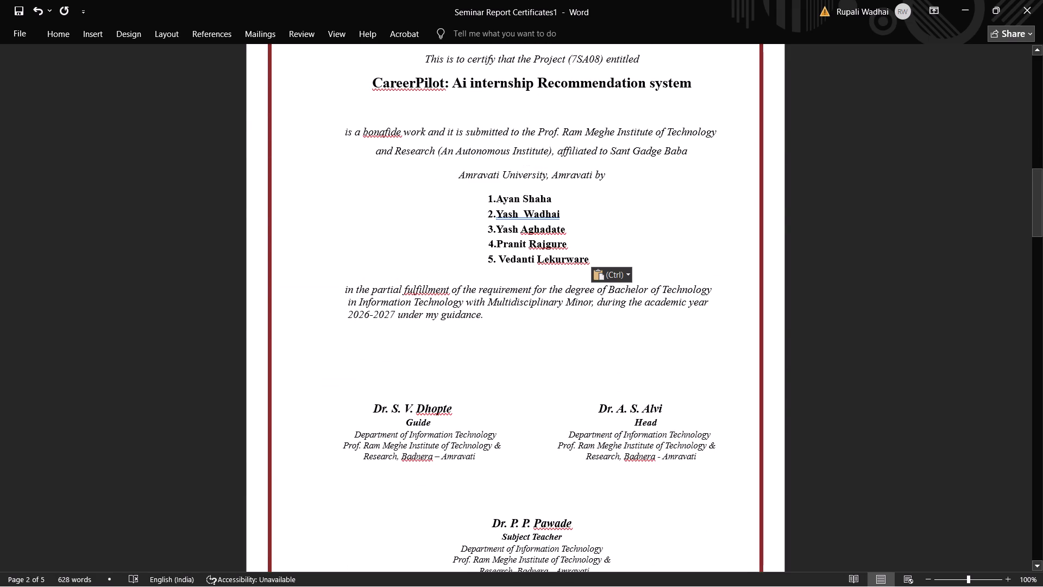
{"action": "left_click", "coordinate": [487, 207]}
Replace the previous guide's name above the Guide label on the certificate with the new guide's name, keeping the Dr. title.
{"action": "scroll", "coordinate": [487, 207], "scroll_direction": "down", "scroll_amount": 1}
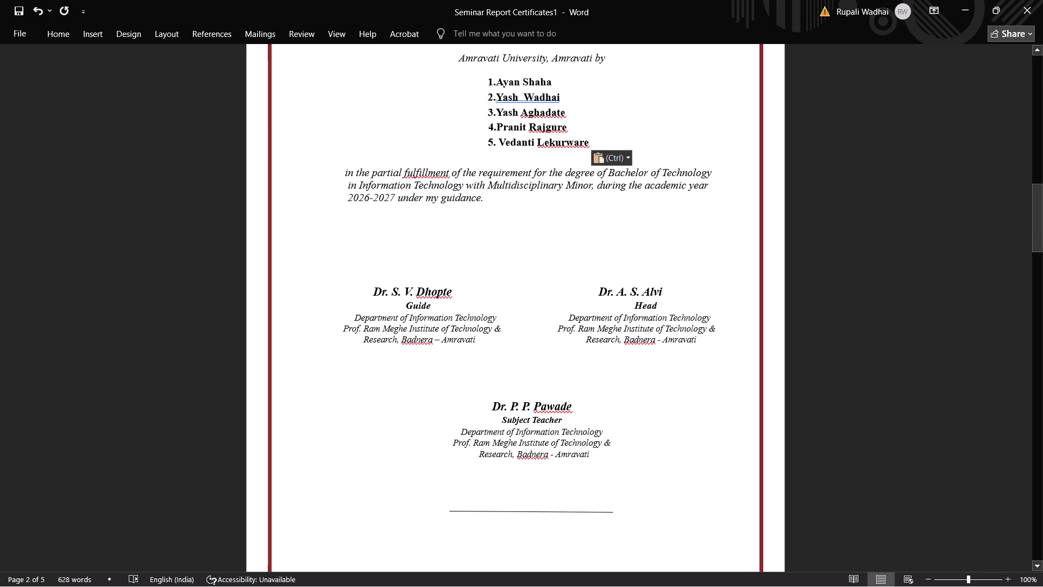
{"action": "left_click", "coordinate": [448, 292]}
{"action": "key", "text": "Right"}
{"action": "key", "text": "BackSpace"}
{"action": "key", "text": "BackSpace"}
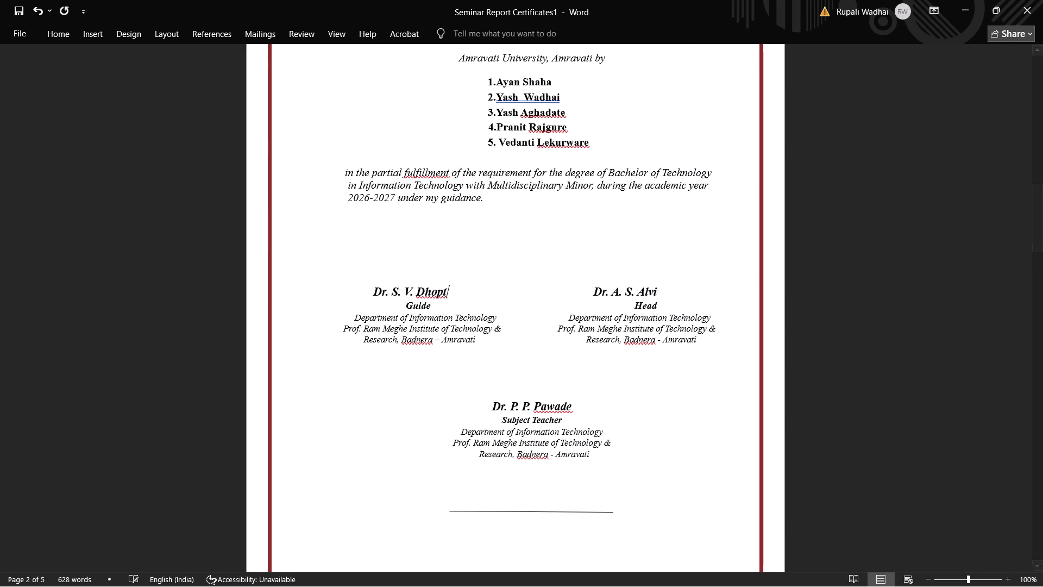
{"action": "key", "text": "BackSpace"}
{"action": "key", "text": "BackSpace"}
{"action": "key", "text": "BackSpace"}
{"action": "key", "text": "BackSpace"}
{"action": "key", "text": "BackSpace"}
{"action": "key", "text": "BackSpace"}
{"action": "key", "text": "BackSpace"}
{"action": "key", "text": "BackSpace"}
{"action": "key", "text": "BackSpace"}
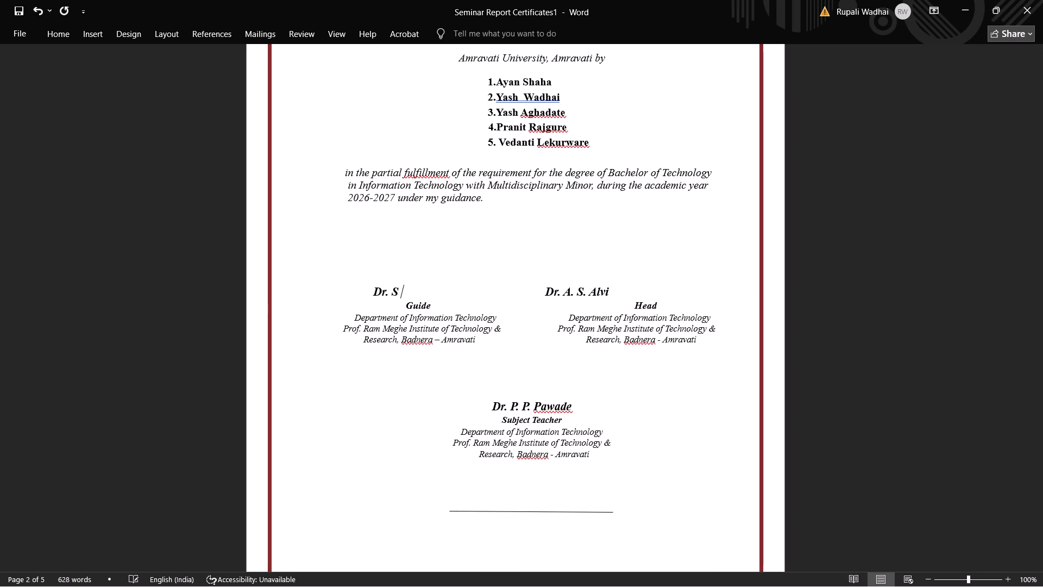
{"action": "key", "text": "BackSpace"}
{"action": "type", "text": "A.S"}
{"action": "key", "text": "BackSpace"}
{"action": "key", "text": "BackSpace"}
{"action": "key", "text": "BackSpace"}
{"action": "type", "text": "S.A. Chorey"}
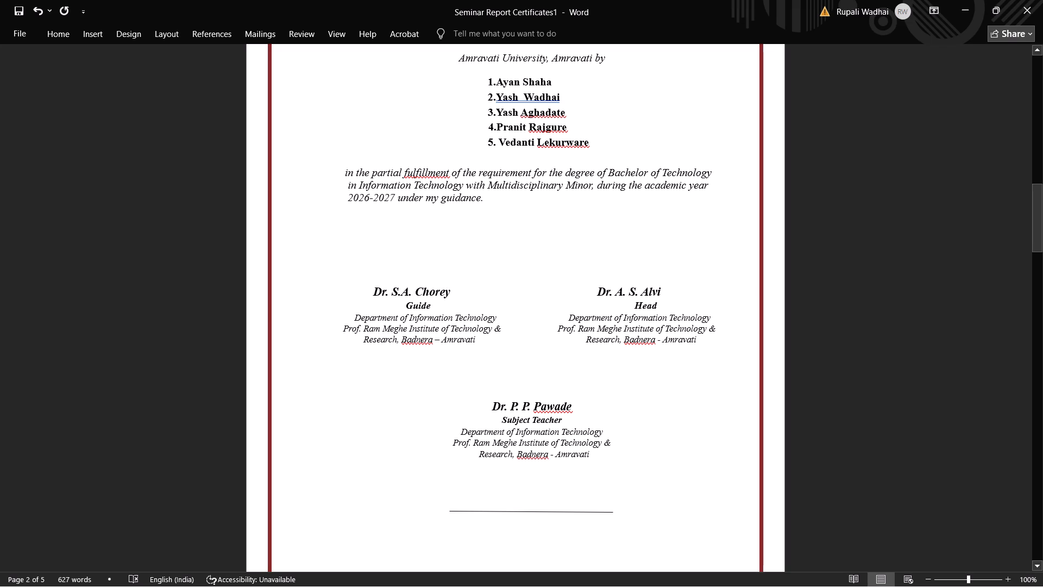
Insert a space between the two initials of the new guide's name on the certificate.
{"action": "left_click", "coordinate": [400, 293]}
{"action": "key", "text": "Right"}
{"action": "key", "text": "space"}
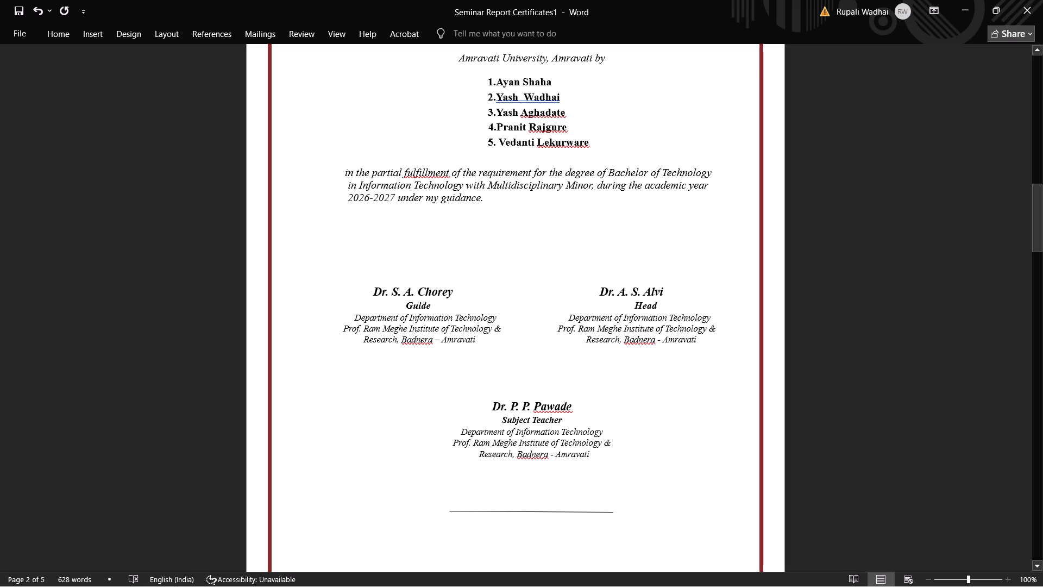
Shift the department head's name on the certificate with leading spaces so it sits centred above the Head label.
{"action": "left_click_drag", "start_coordinate": [670, 292], "coordinate": [604, 292]}
{"action": "left_click", "coordinate": [604, 292]}
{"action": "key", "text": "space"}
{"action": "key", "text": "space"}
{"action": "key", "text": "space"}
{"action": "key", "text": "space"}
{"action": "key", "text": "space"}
Replace the four student names under Project Group No. 2 in the Acknowledgement with the copied five-student list.
{"action": "scroll", "coordinate": [630, 342], "scroll_direction": "down", "scroll_amount": 2}
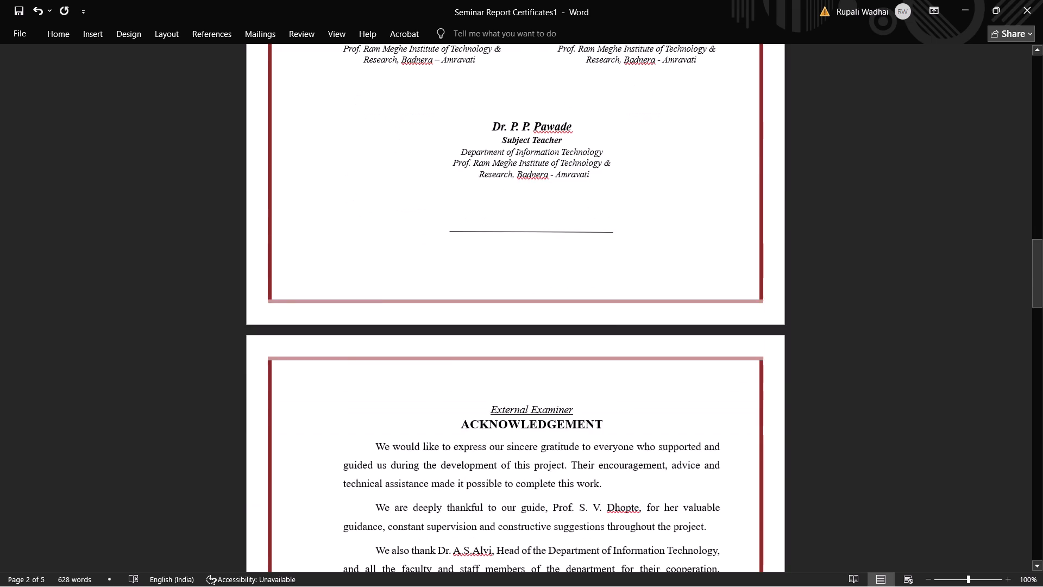
{"action": "scroll", "coordinate": [630, 342], "scroll_direction": "down", "scroll_amount": 3}
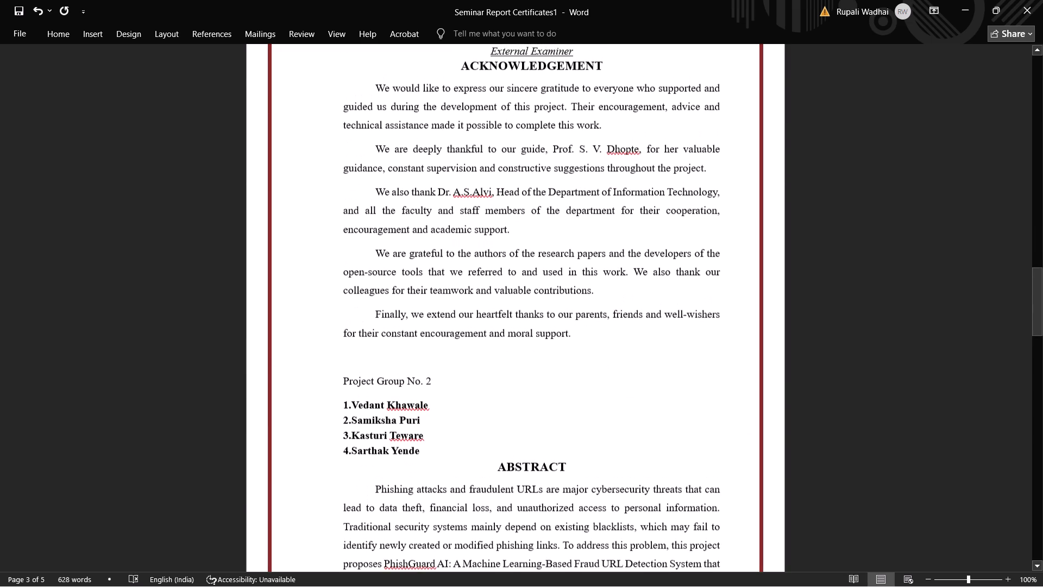
{"action": "scroll", "coordinate": [630, 342], "scroll_direction": "down", "scroll_amount": 1}
{"action": "left_click_drag", "start_coordinate": [424, 480], "coordinate": [366, 439]}
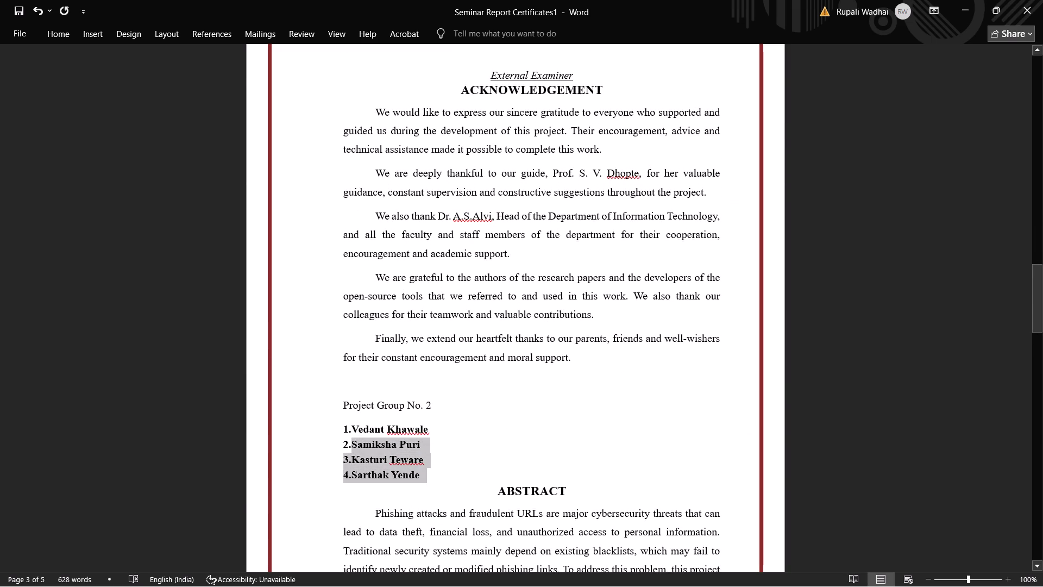
{"action": "left_click_drag", "start_coordinate": [366, 439], "coordinate": [340, 429]}
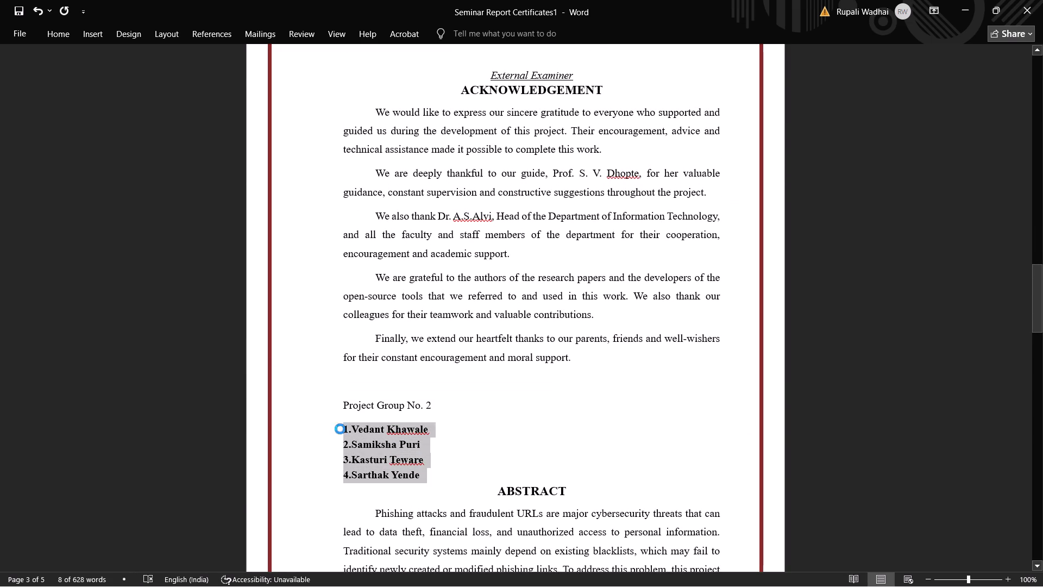
{"action": "key", "text": "ctrl+v"}
{"action": "left_click", "coordinate": [479, 484]}
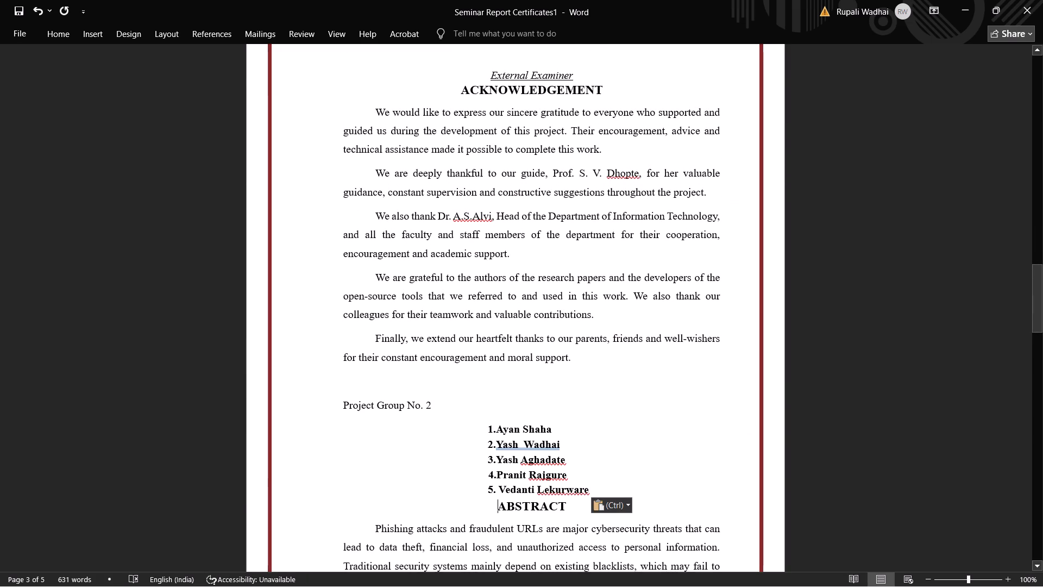
Bring External Examiner back from the Acknowledgement page to the certificate and centre it with spaces under the signature line.
{"action": "scroll", "coordinate": [487, 471], "scroll_direction": "up", "scroll_amount": 3}
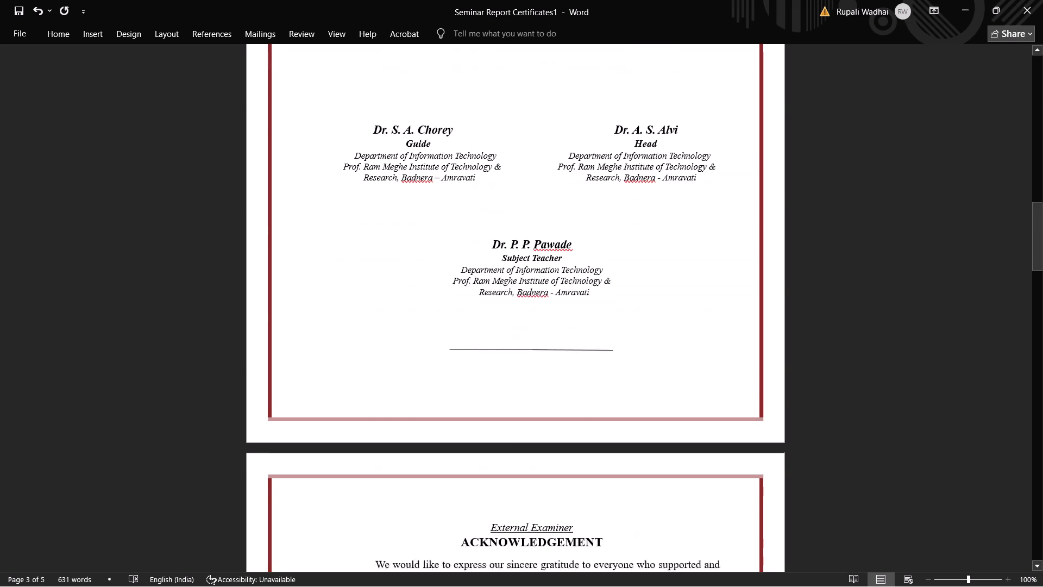
{"action": "scroll", "coordinate": [466, 541], "scroll_direction": "down", "scroll_amount": 1}
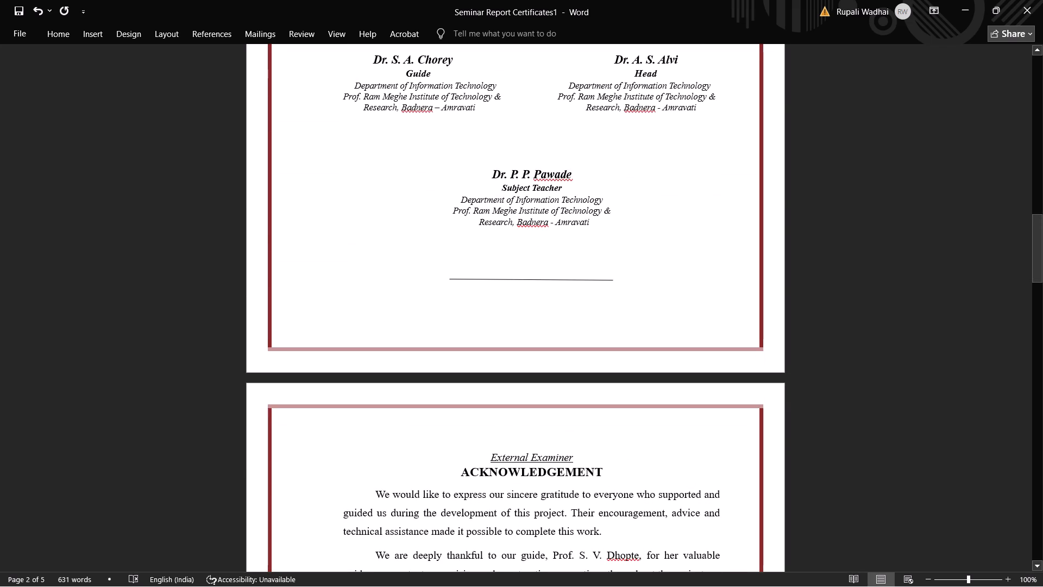
{"action": "left_click", "coordinate": [458, 428]}
{"action": "key", "text": "BackSpace"}
{"action": "key", "text": "BackSpace"}
{"action": "key", "text": "BackSpace"}
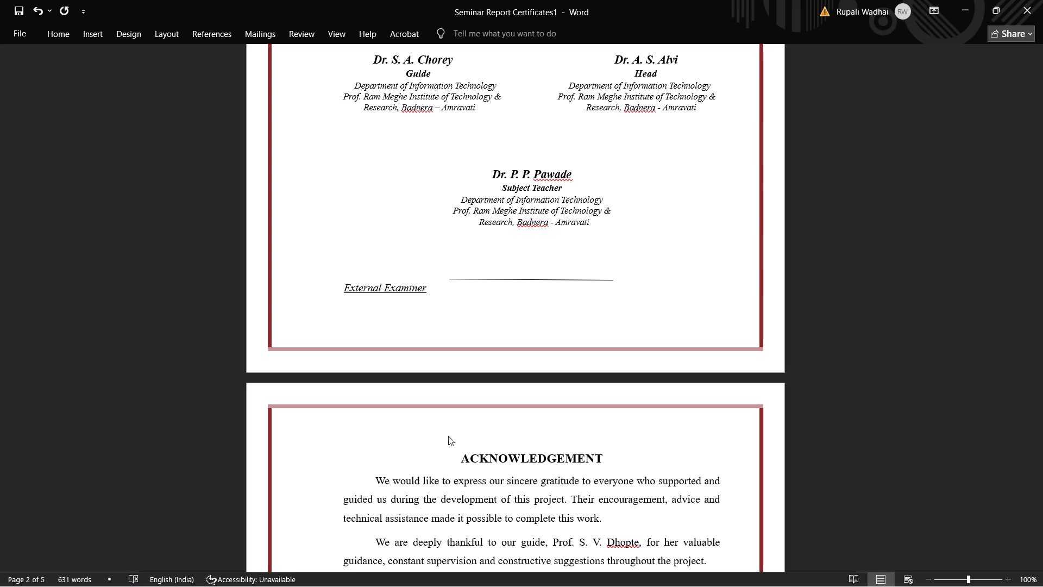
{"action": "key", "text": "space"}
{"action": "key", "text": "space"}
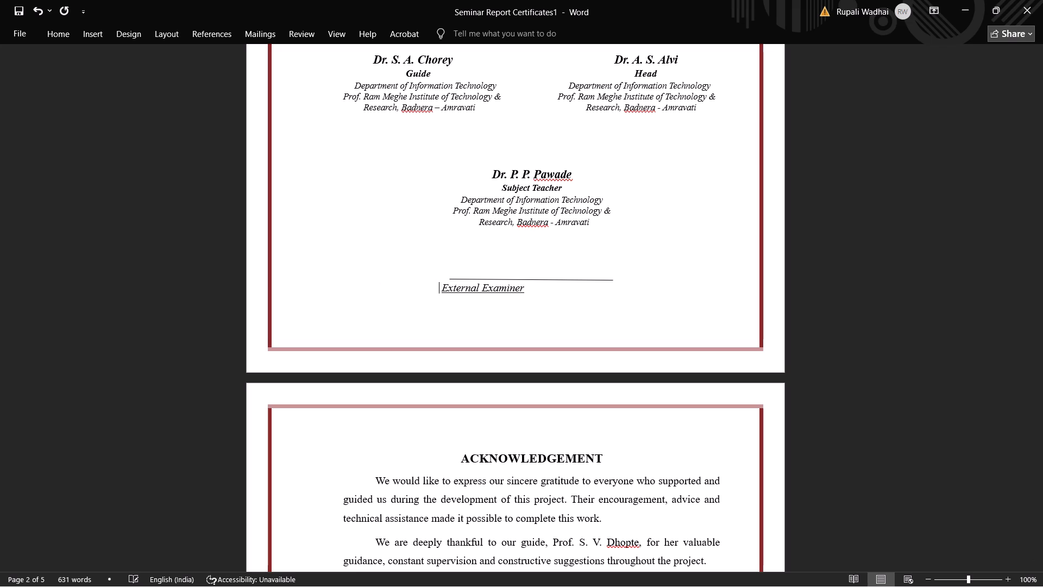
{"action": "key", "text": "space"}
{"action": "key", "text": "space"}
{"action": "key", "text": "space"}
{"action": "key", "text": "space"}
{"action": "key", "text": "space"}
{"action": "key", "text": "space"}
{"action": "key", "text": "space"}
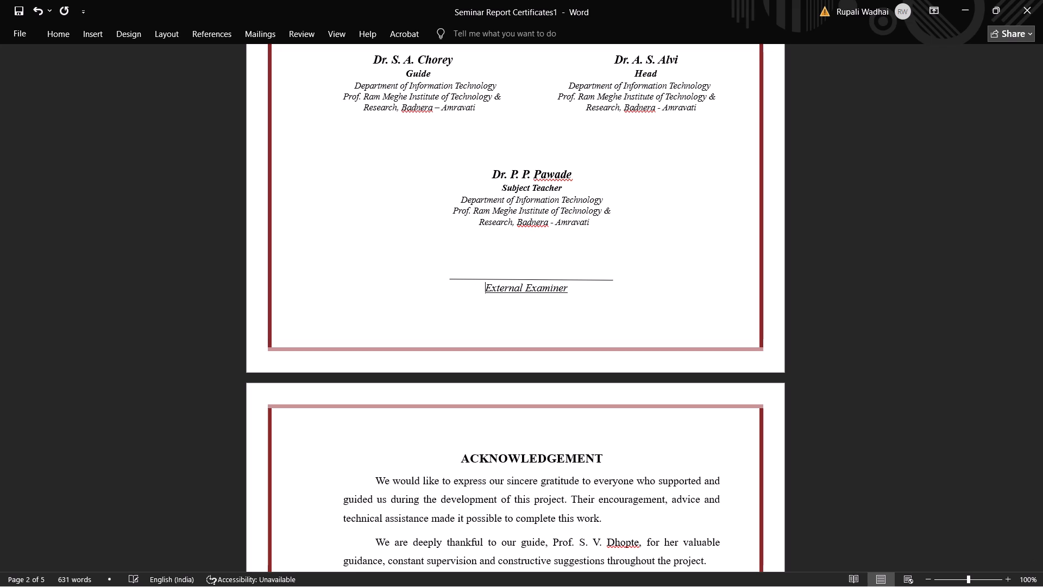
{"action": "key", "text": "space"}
Save the document as Career Seminar Cert in the CareerPilot doc folder.
{"action": "scroll", "coordinate": [476, 391], "scroll_direction": "down", "scroll_amount": 1}
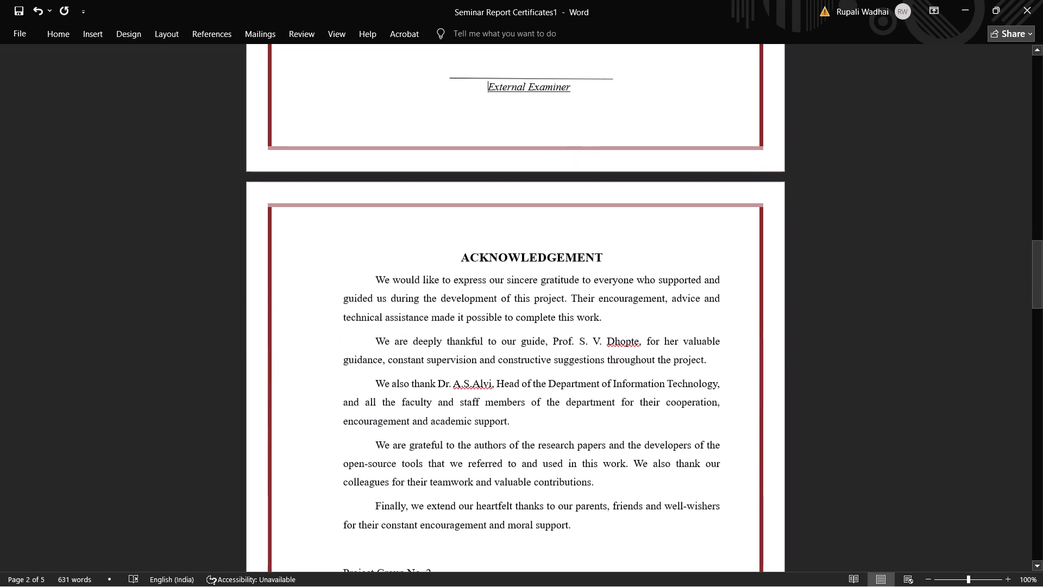
{"action": "key", "text": "ctrl+s"}
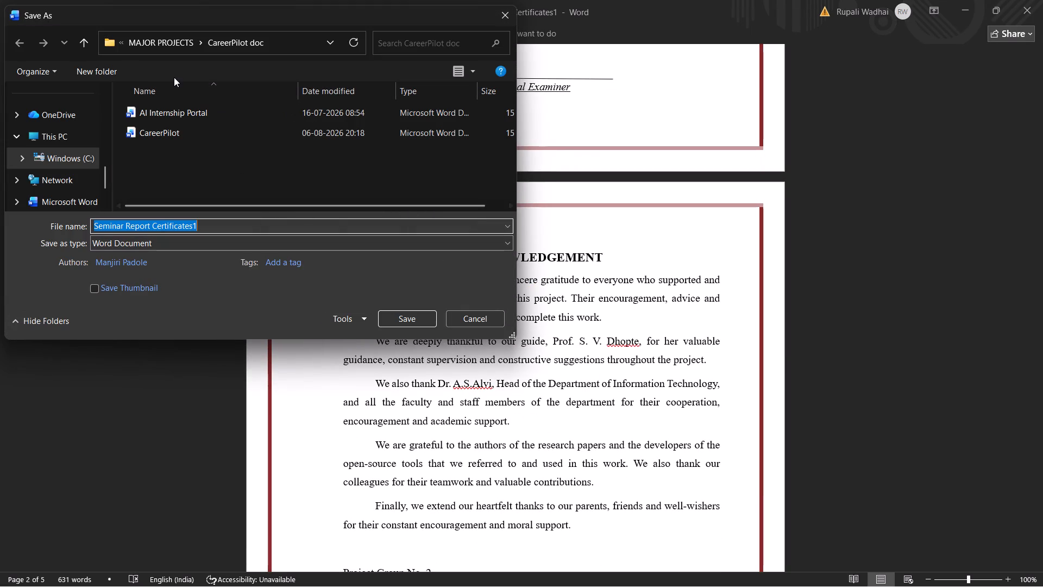
{"action": "left_click", "coordinate": [164, 41]}
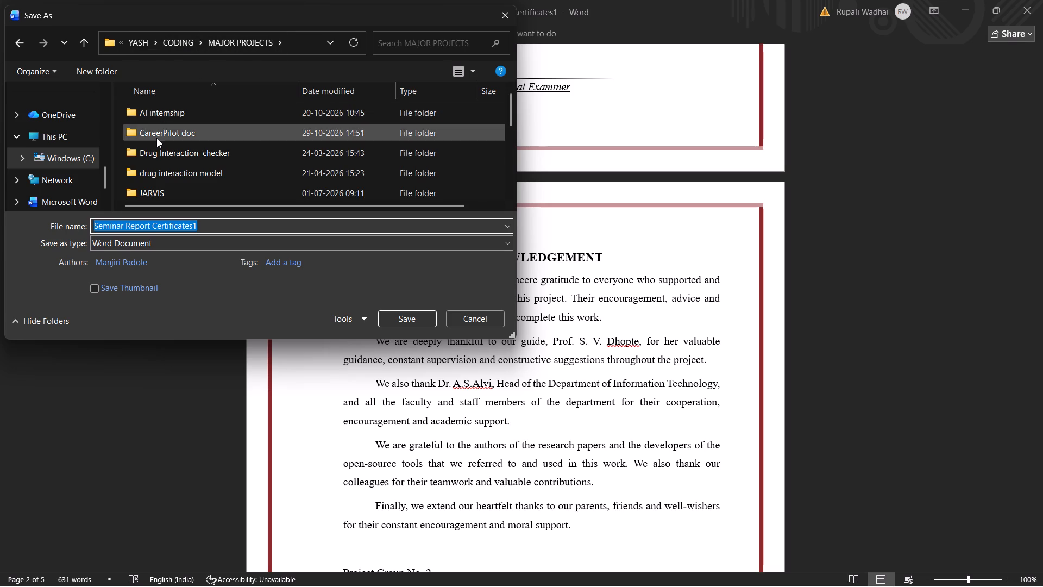
{"action": "double_click", "coordinate": [156, 138]}
{"action": "left_click_drag", "start_coordinate": [206, 226], "coordinate": [161, 227]}
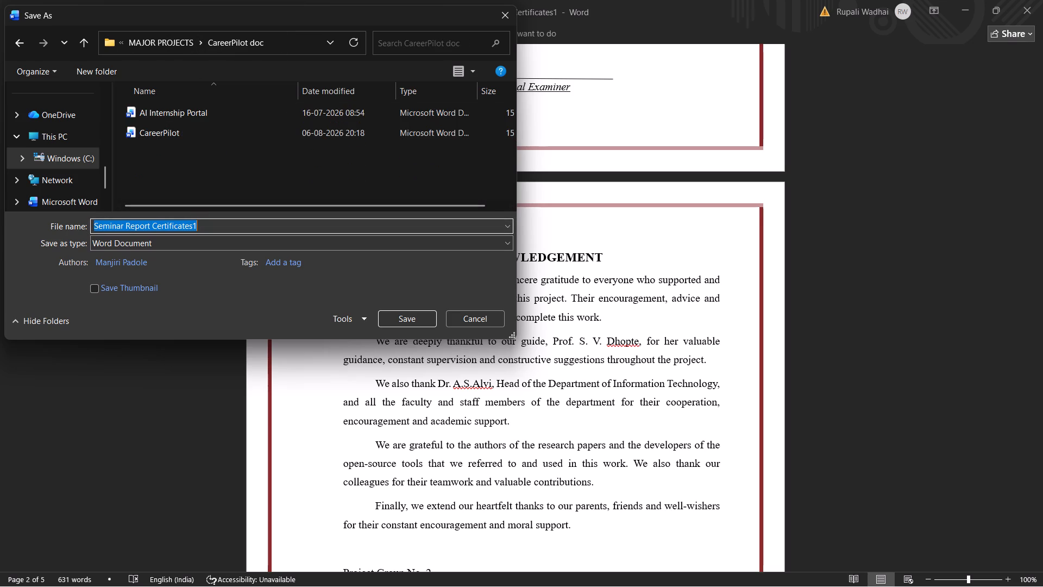
{"action": "left_click_drag", "start_coordinate": [161, 227], "coordinate": [180, 226]}
{"action": "key", "text": "BackSpace"}
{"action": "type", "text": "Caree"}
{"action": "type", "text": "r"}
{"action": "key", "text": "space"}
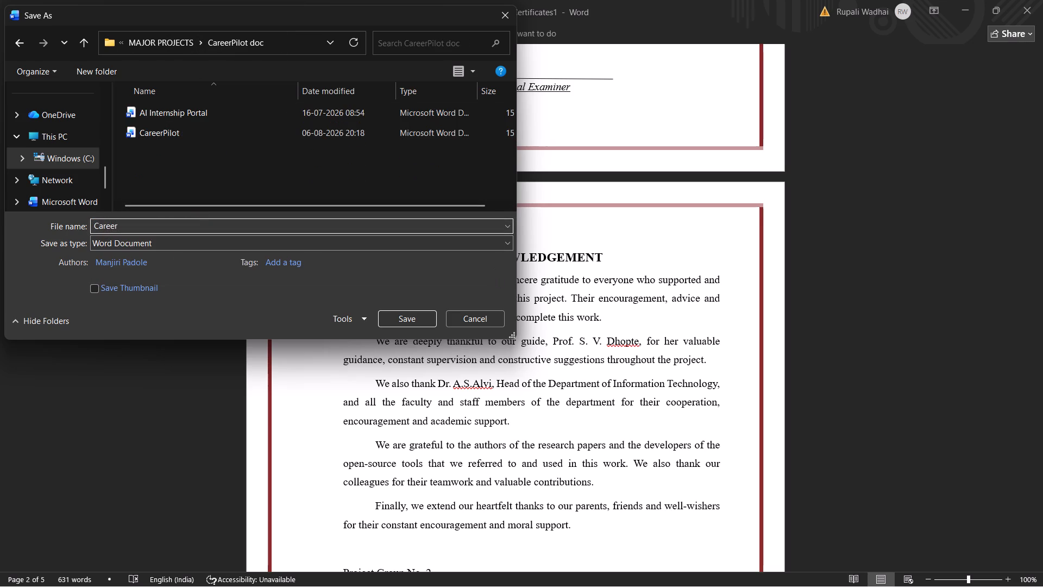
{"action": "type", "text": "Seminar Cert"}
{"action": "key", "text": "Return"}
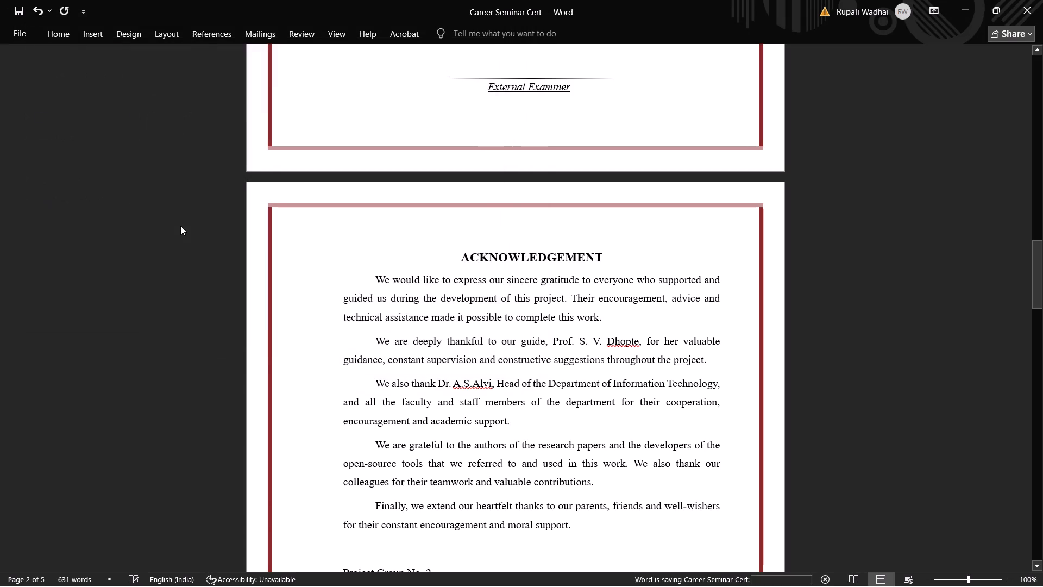
Insert blank lines after the Acknowledgement's student list to push the ABSTRACT heading onto a new page.
{"action": "scroll", "coordinate": [425, 285], "scroll_direction": "down", "scroll_amount": 2}
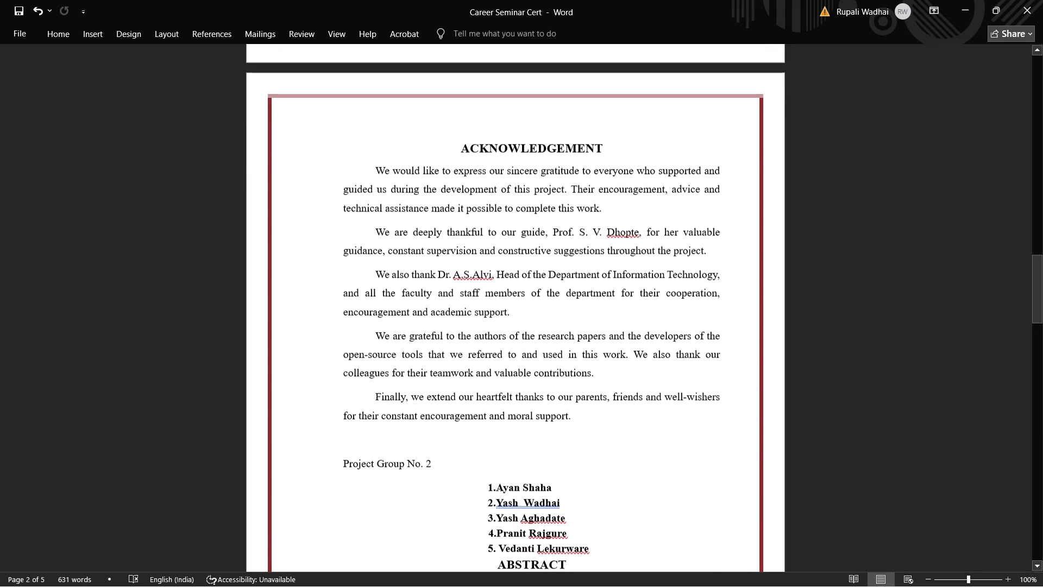
{"action": "scroll", "coordinate": [425, 285], "scroll_direction": "down", "scroll_amount": 1}
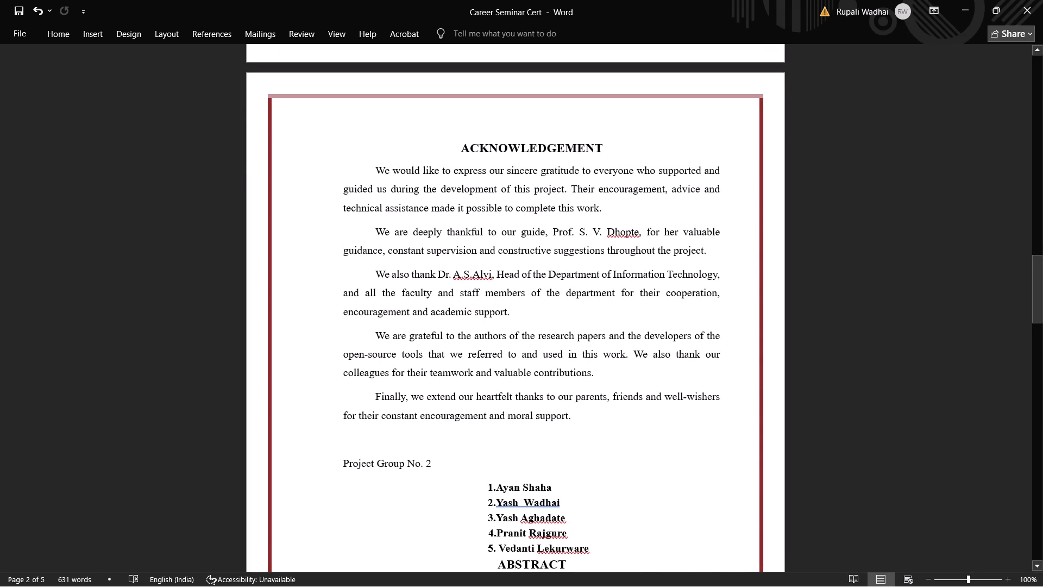
{"action": "scroll", "coordinate": [425, 285], "scroll_direction": "down", "scroll_amount": 1}
{"action": "left_click", "coordinate": [425, 285]}
{"action": "scroll", "coordinate": [425, 285], "scroll_direction": "down", "scroll_amount": 1}
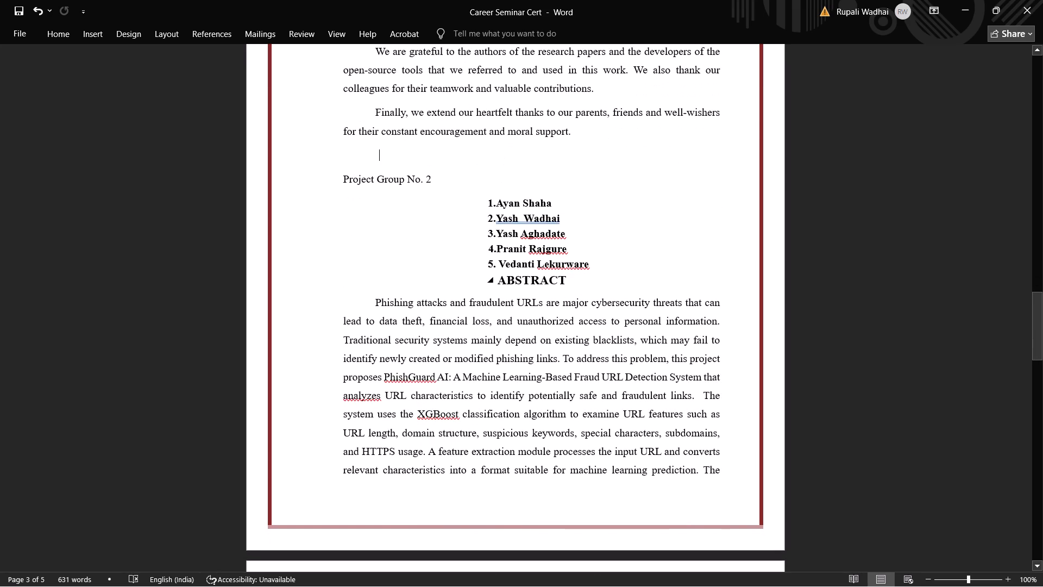
{"action": "left_click", "coordinate": [601, 268]}
{"action": "key", "text": "Return"}
{"action": "key", "text": "Return"}
{"action": "key", "text": "Return"}
{"action": "key", "text": "Return"}
{"action": "key", "text": "Return"}
{"action": "key", "text": "Return"}
{"action": "key", "text": "Return"}
{"action": "key", "text": "Return"}
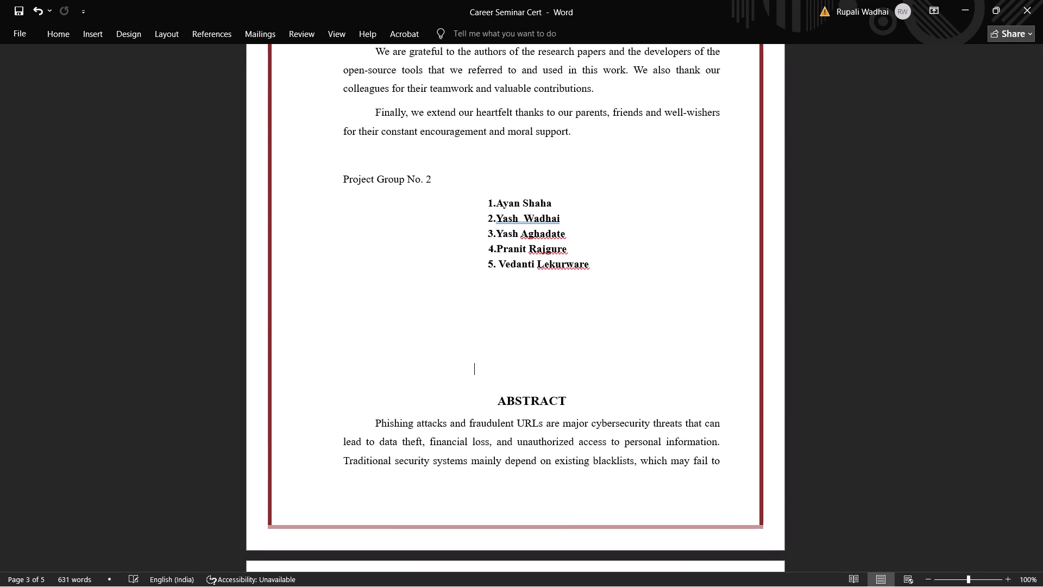
{"action": "key", "text": "Return"}
{"action": "key", "text": "Return"}
{"action": "key", "text": "Return"}
{"action": "key", "text": "Return"}
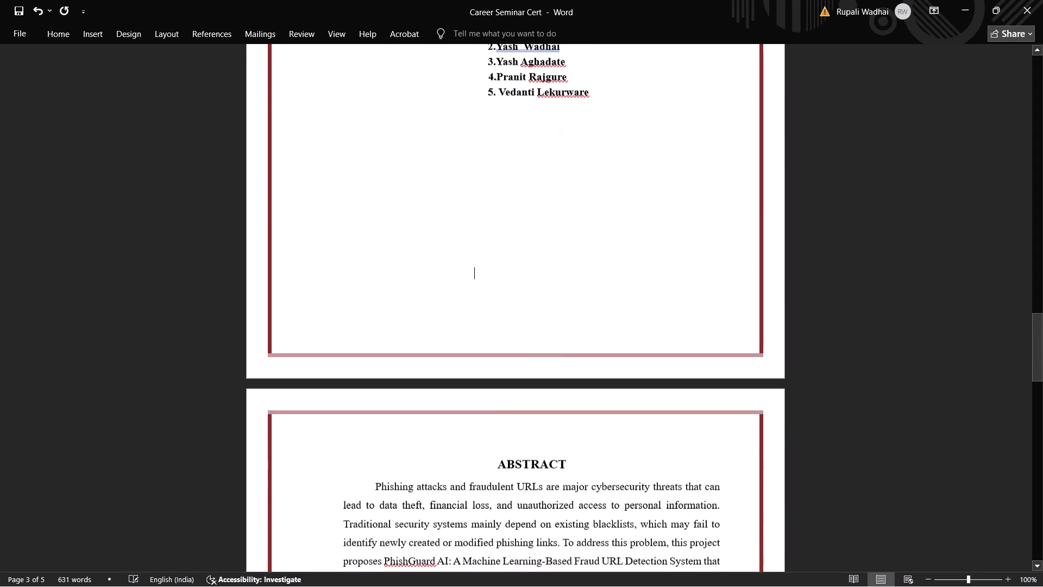
Remove the leading space before student 1 in the Acknowledgement list so the name starts at the left margin under Project Group No. 2.
{"action": "left_click", "coordinate": [482, 140]}
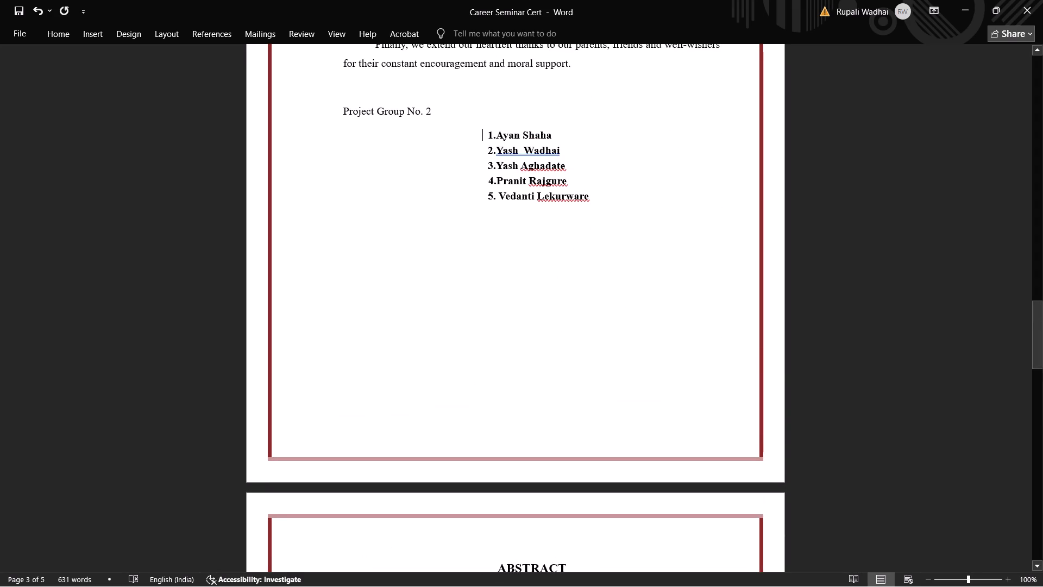
{"action": "key", "text": "Right"}
{"action": "key", "text": "Right"}
{"action": "key", "text": "BackSpace"}
{"action": "key", "text": "BackSpace"}
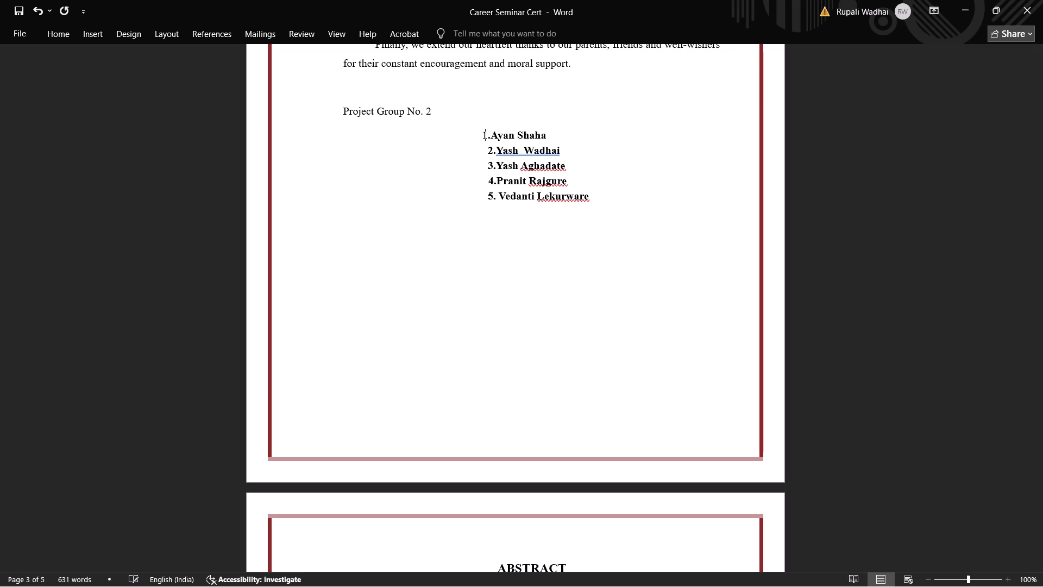
{"action": "key", "text": "BackSpace"}
{"action": "key", "text": "BackSpace"}
{"action": "key", "text": "BackSpace"}
{"action": "key", "text": "BackSpace"}
{"action": "key", "text": "BackSpace"}
{"action": "key", "text": "BackSpace"}
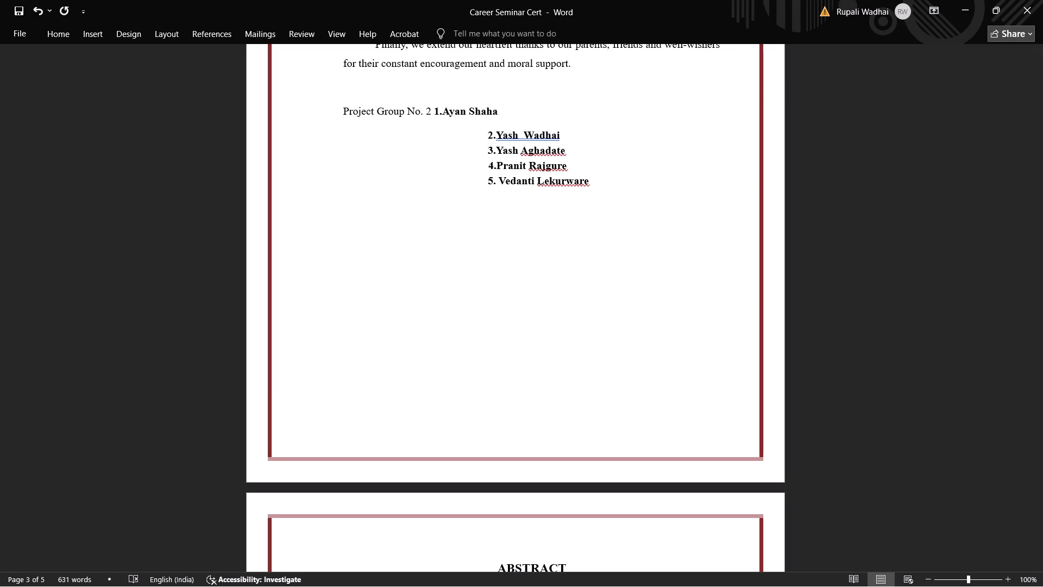
{"action": "key", "text": "ctrl+z"}
Remove the leading space before student 2 in the Acknowledgement list to align the entry with student 1 at the left margin.
{"action": "left_click", "coordinate": [483, 149]}
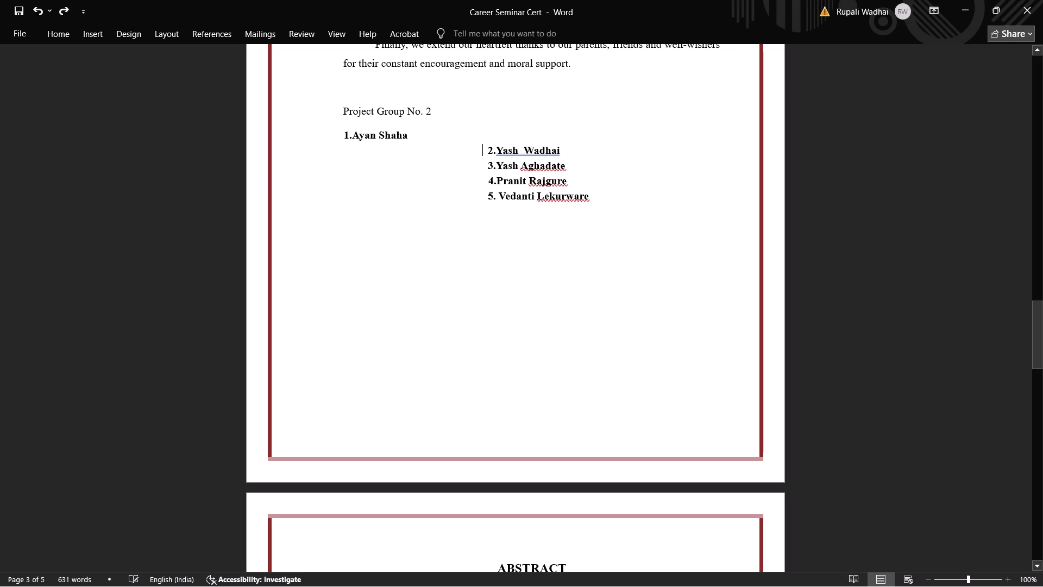
{"action": "key", "text": "Right"}
{"action": "key", "text": "BackSpace"}
{"action": "key", "text": "BackSpace"}
{"action": "key", "text": "BackSpace"}
{"action": "key", "text": "BackSpace"}
{"action": "key", "text": "Right"}
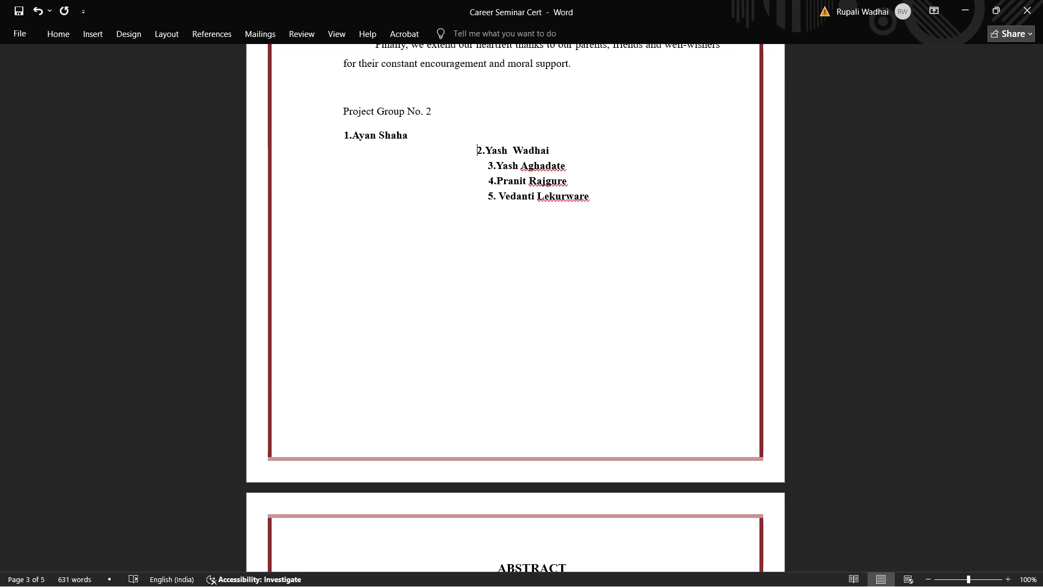
{"action": "key", "text": "BackSpace"}
{"action": "key", "text": "BackSpace"}
{"action": "key", "text": "BackSpace"}
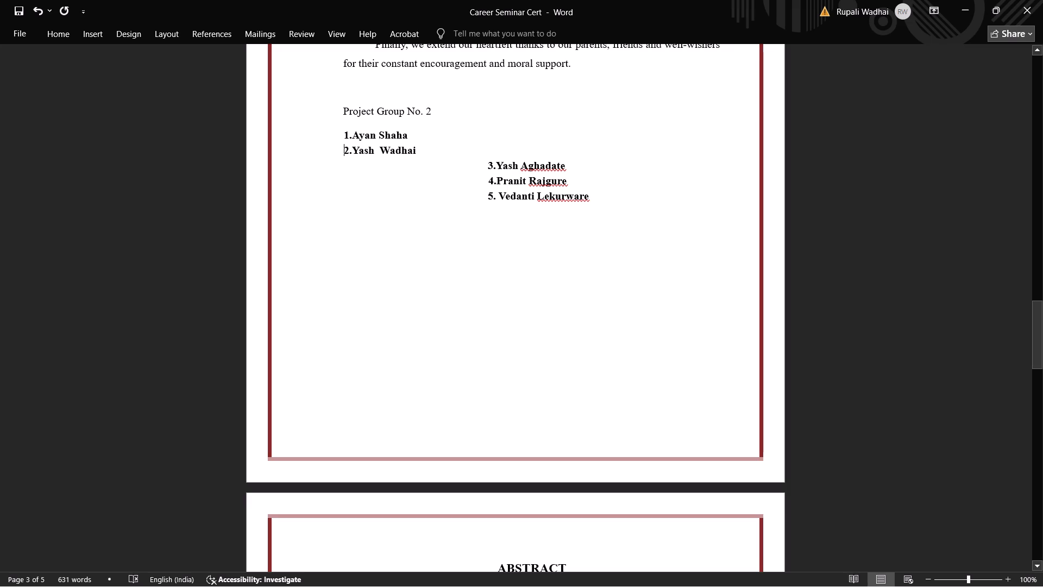
Remove the leading space before student 3 in the Acknowledgement list to align the entry with the left margin.
{"action": "left_click", "coordinate": [491, 166]}
{"action": "key", "text": "Left"}
{"action": "key", "text": "BackSpace"}
{"action": "key", "text": "BackSpace"}
{"action": "key", "text": "BackSpace"}
{"action": "key", "text": "BackSpace"}
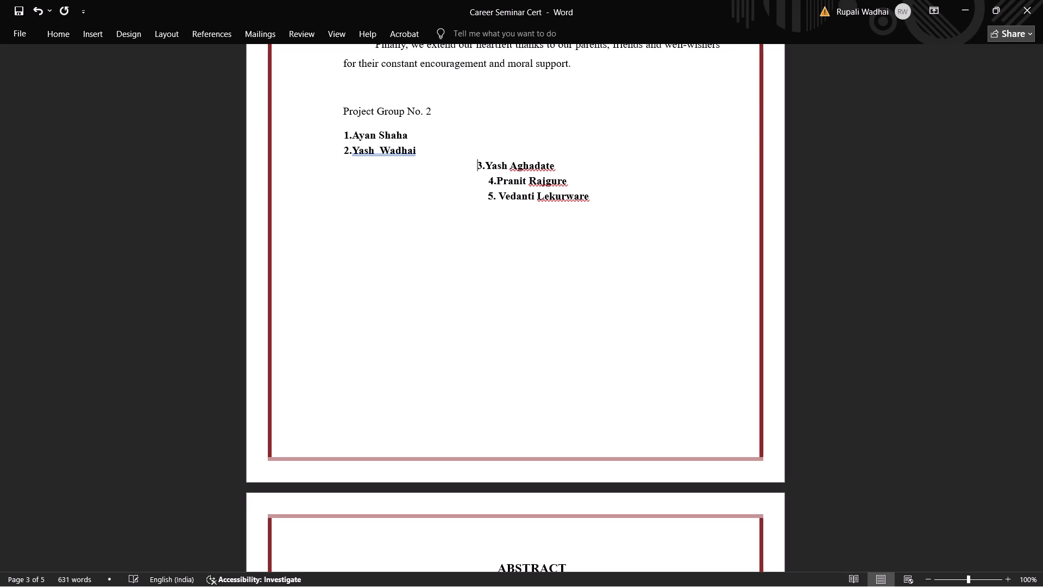
{"action": "key", "text": "BackSpace"}
{"action": "key", "text": "BackSpace"}
{"action": "key", "text": "BackSpace"}
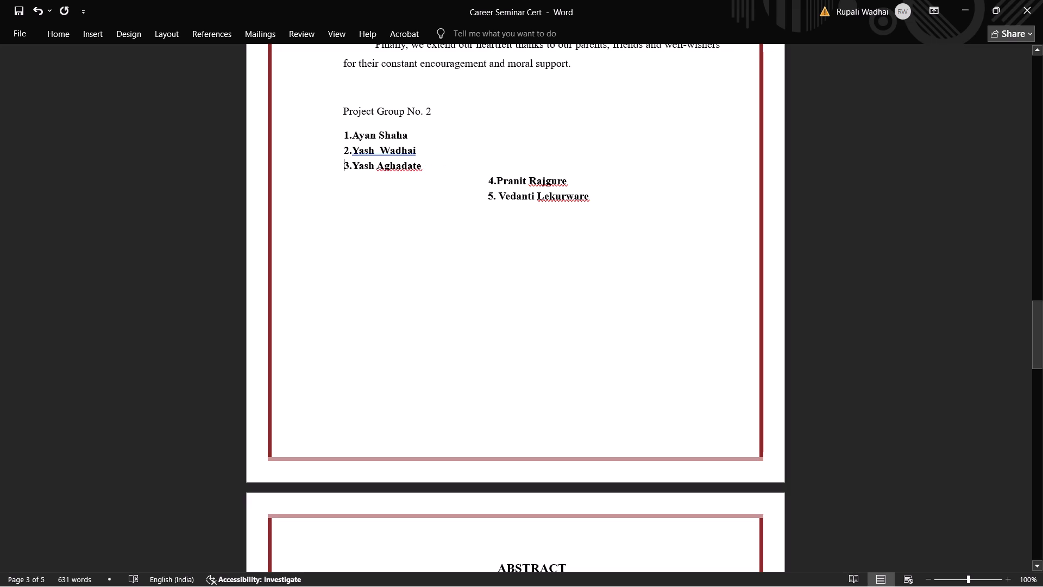
Remove the leading space before student 4 in the Acknowledgement list, keeping the entry on its own line at the left margin.
{"action": "left_click", "coordinate": [488, 185]}
{"action": "key", "text": "BackSpace"}
{"action": "key", "text": "BackSpace"}
{"action": "key", "text": "BackSpace"}
{"action": "key", "text": "BackSpace"}
{"action": "key", "text": "BackSpace"}
{"action": "key", "text": "BackSpace"}
{"action": "key", "text": "BackSpace"}
{"action": "key", "text": "BackSpace"}
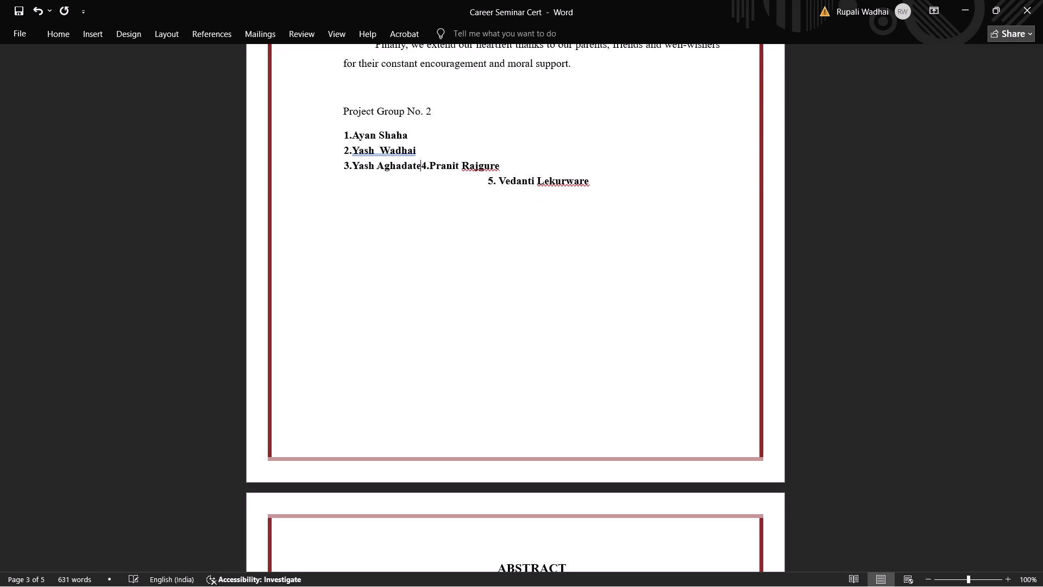
{"action": "key", "text": "ctrl+z"}
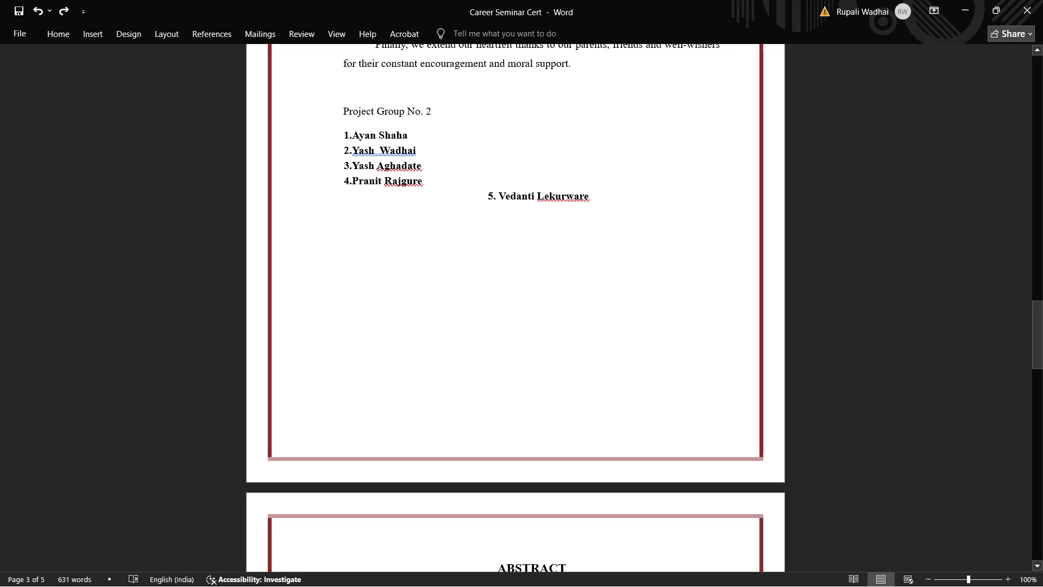
Remove the leading space before student 5 in the Acknowledgement list to align the entry with the left margin.
{"action": "left_click", "coordinate": [490, 199]}
{"action": "key", "text": "BackSpace"}
{"action": "key", "text": "BackSpace"}
{"action": "key", "text": "BackSpace"}
{"action": "key", "text": "BackSpace"}
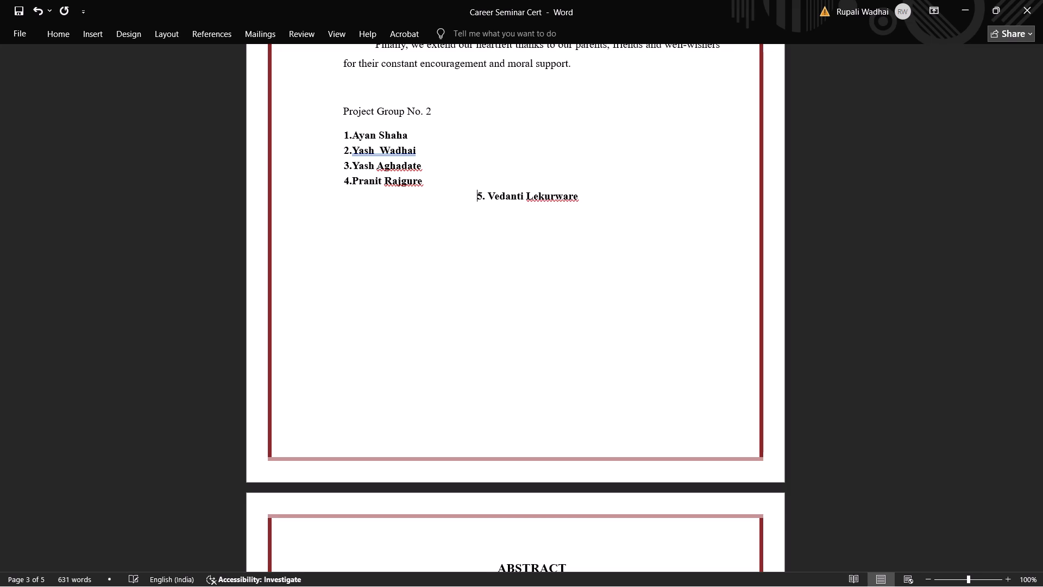
{"action": "key", "text": "BackSpace"}
{"action": "key", "text": "BackSpace"}
{"action": "key", "text": "BackSpace"}
{"action": "scroll", "coordinate": [490, 199], "scroll_direction": "down", "scroll_amount": 1}
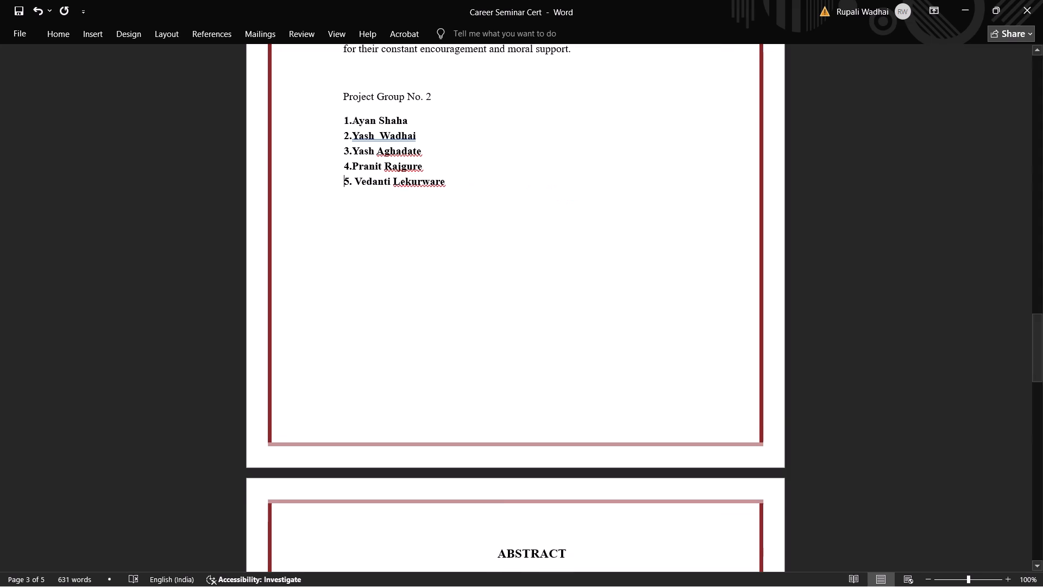
Try to delete the blank last page after the Abstract, selecting its contents through Go To with \page.
{"action": "scroll", "coordinate": [490, 199], "scroll_direction": "down", "scroll_amount": 3}
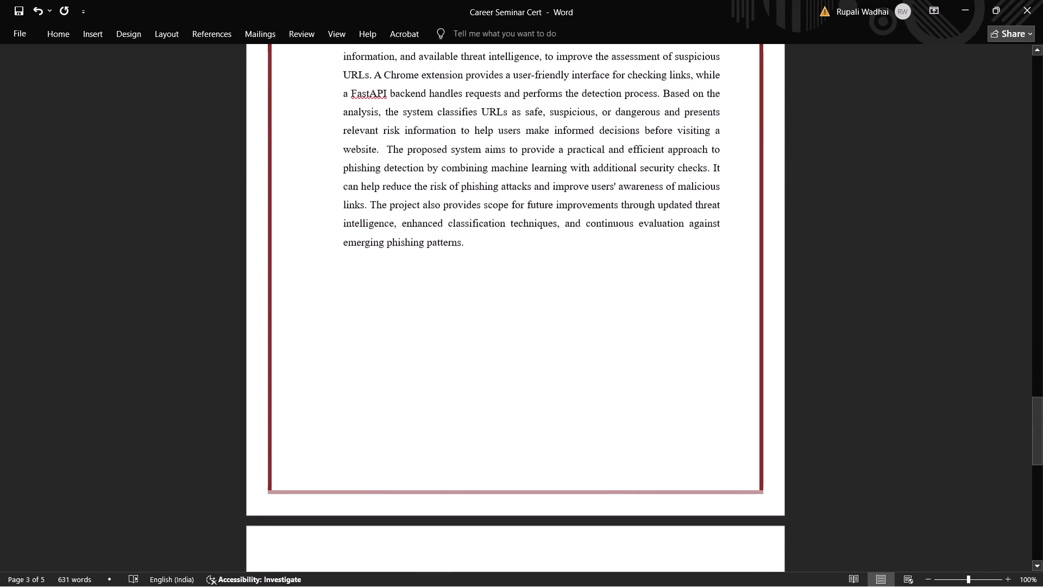
{"action": "scroll", "coordinate": [490, 199], "scroll_direction": "down", "scroll_amount": 3}
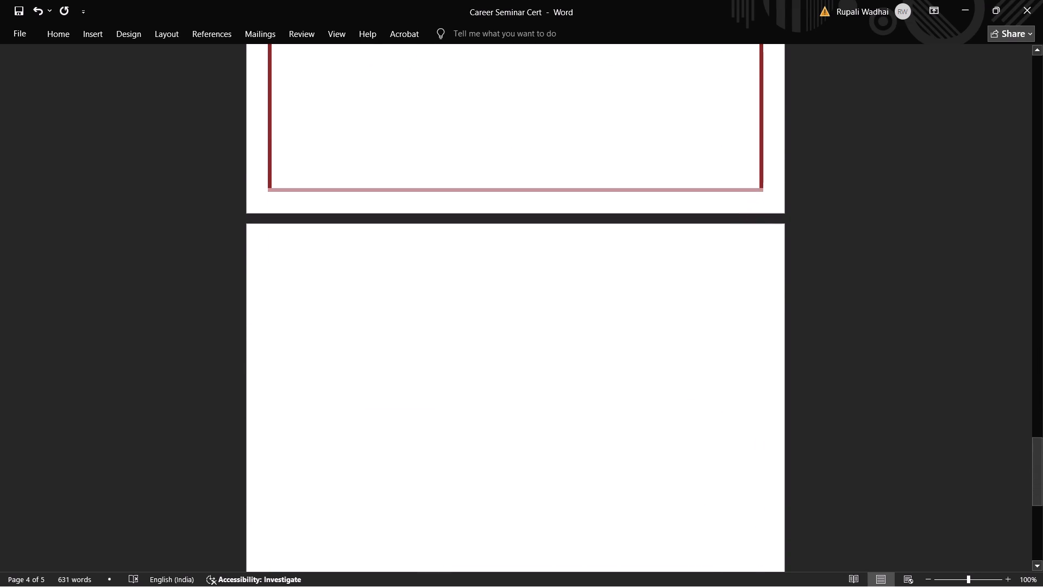
{"action": "scroll", "coordinate": [490, 199], "scroll_direction": "down", "scroll_amount": 2}
{"action": "scroll", "coordinate": [485, 298], "scroll_direction": "down", "scroll_amount": 4}
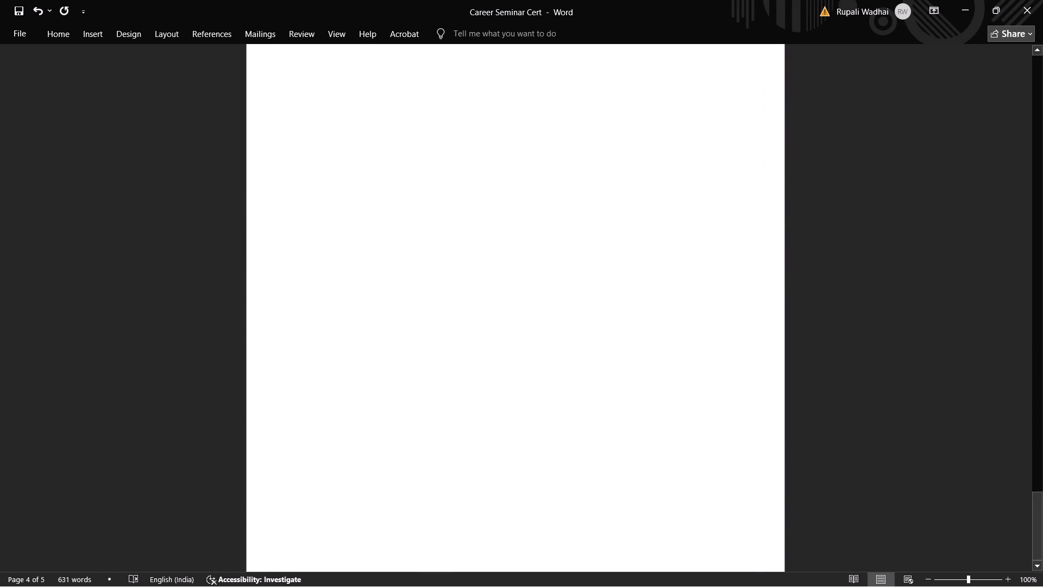
{"action": "scroll", "coordinate": [485, 298], "scroll_direction": "down", "scroll_amount": 7}
{"action": "scroll", "coordinate": [485, 298], "scroll_direction": "up", "scroll_amount": 2}
{"action": "left_click", "coordinate": [484, 305]}
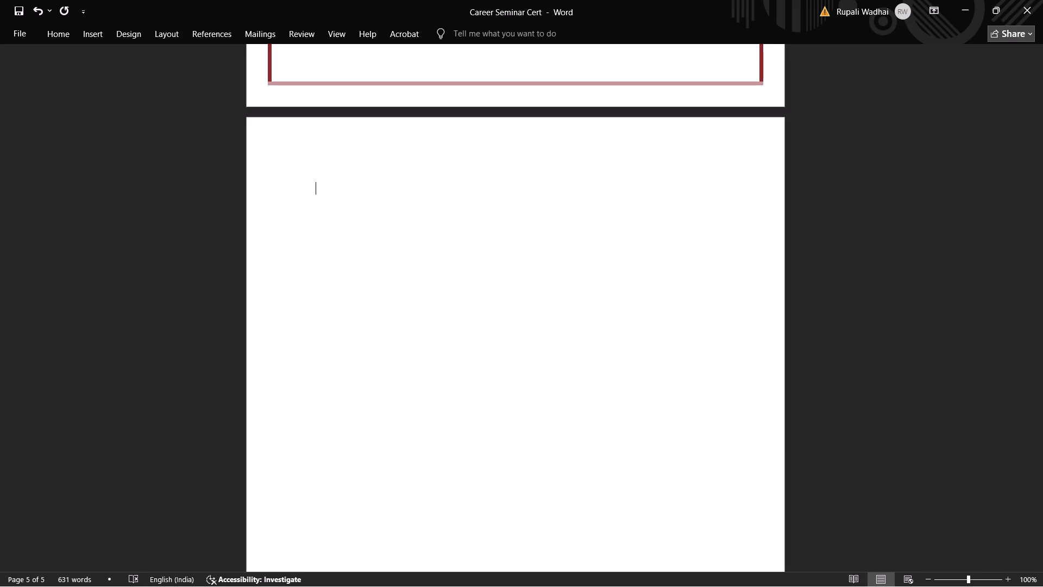
{"action": "left_click", "coordinate": [484, 305]}
{"action": "key", "text": "ctrl+g"}
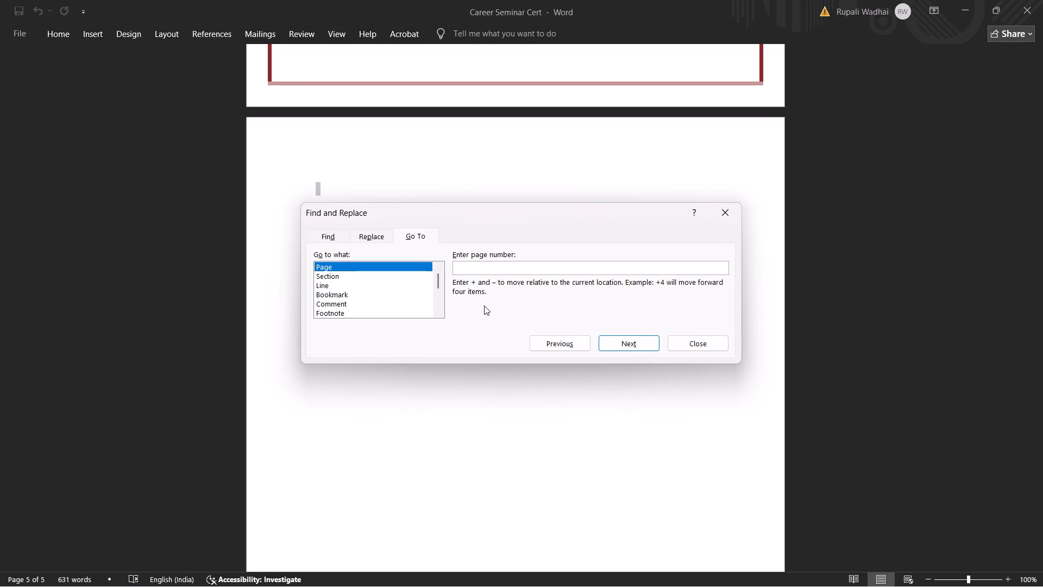
{"action": "key", "text": "backslash"}
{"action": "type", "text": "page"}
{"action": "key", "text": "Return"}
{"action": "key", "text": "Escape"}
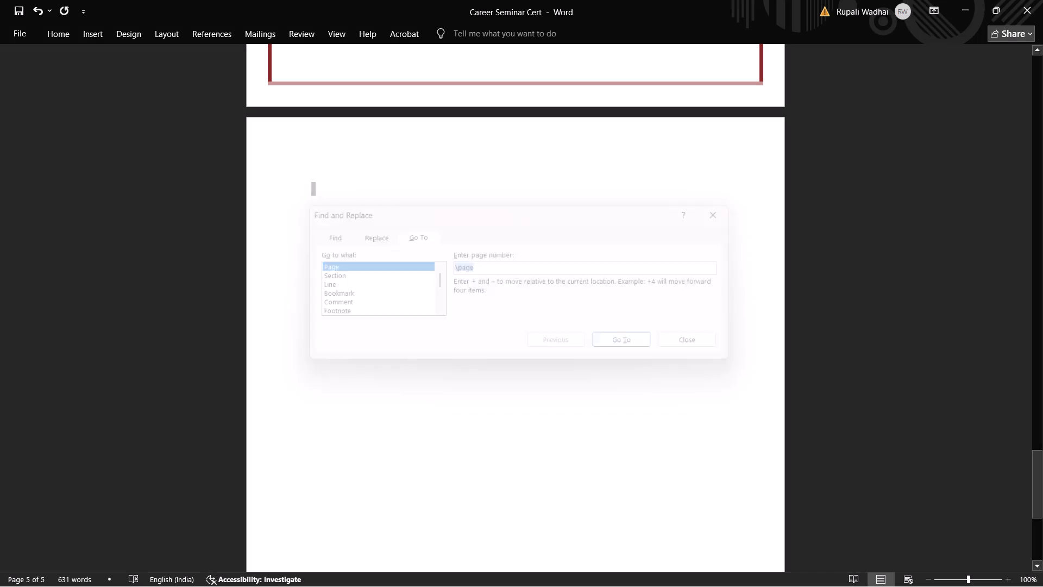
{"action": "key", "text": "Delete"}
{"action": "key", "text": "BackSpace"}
Check the end of the document, from the Acknowledgement names through the Abstract to the blank page after it.
{"action": "scroll", "coordinate": [484, 305], "scroll_direction": "down", "scroll_amount": 1}
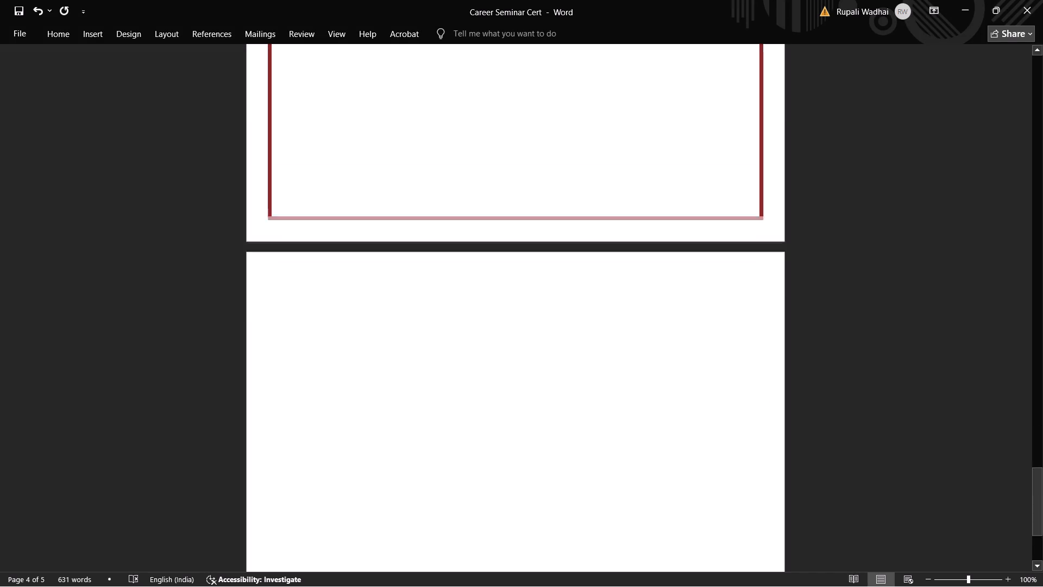
{"action": "scroll", "coordinate": [484, 305], "scroll_direction": "down", "scroll_amount": 2}
{"action": "scroll", "coordinate": [484, 305], "scroll_direction": "up", "scroll_amount": 5}
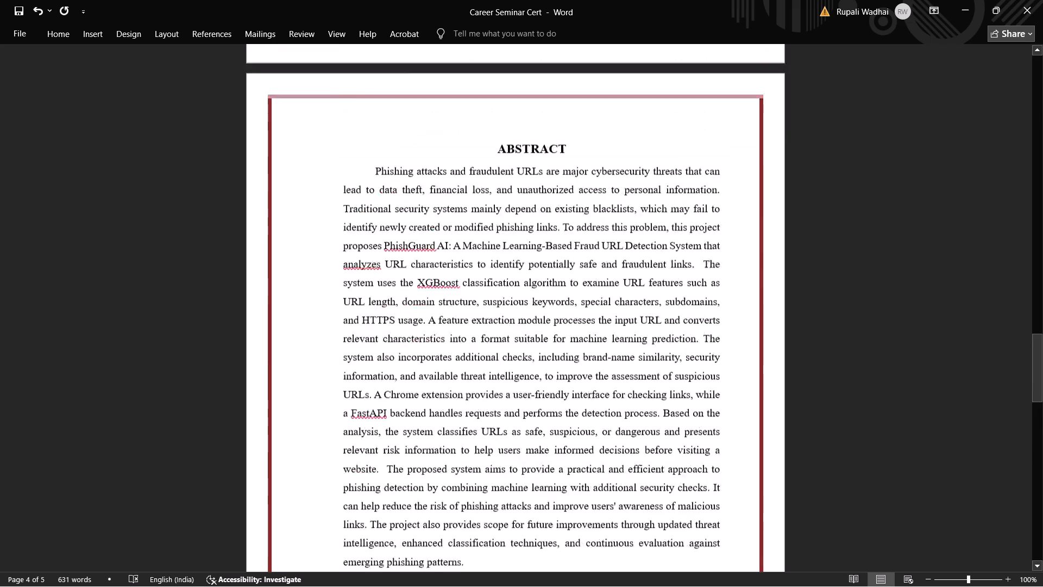
{"action": "scroll", "coordinate": [484, 305], "scroll_direction": "up", "scroll_amount": 1}
{"action": "scroll", "coordinate": [484, 305], "scroll_direction": "down", "scroll_amount": 2}
{"action": "scroll", "coordinate": [484, 305], "scroll_direction": "up", "scroll_amount": 8}
{"action": "scroll", "coordinate": [484, 305], "scroll_direction": "down", "scroll_amount": 3}
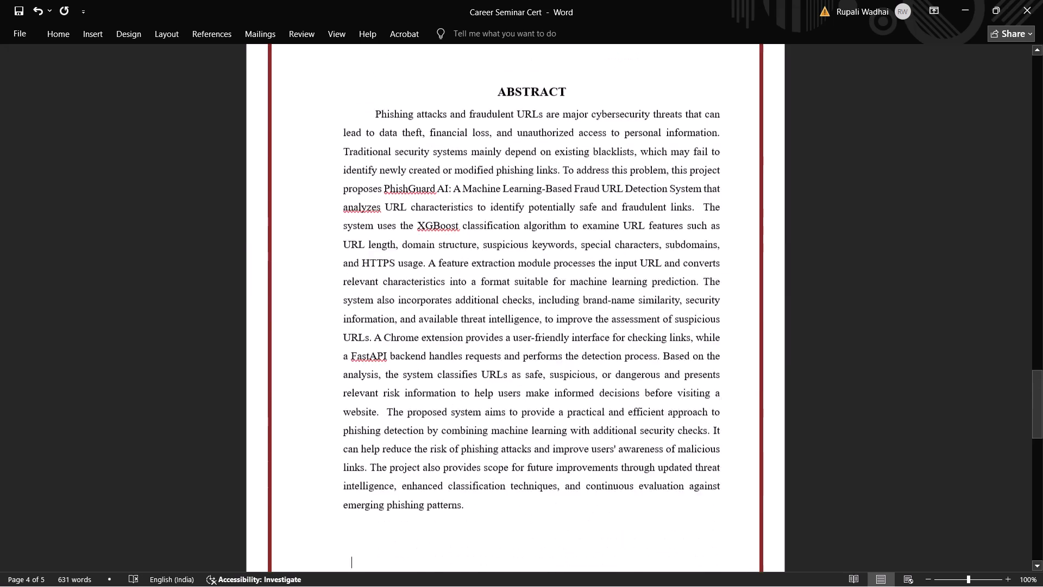
{"action": "scroll", "coordinate": [484, 305], "scroll_direction": "down", "scroll_amount": 5}
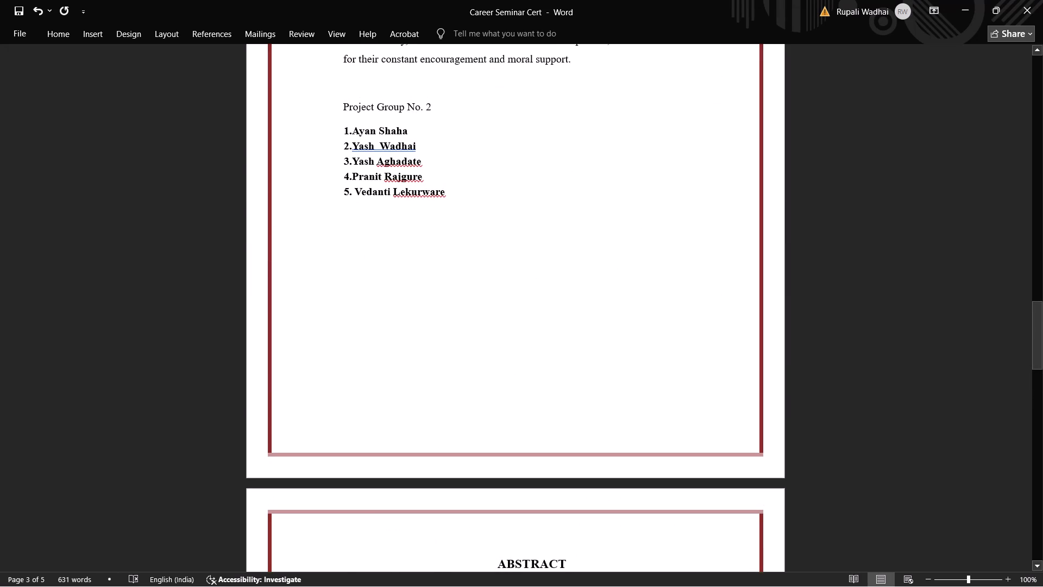
{"action": "scroll", "coordinate": [484, 305], "scroll_direction": "down", "scroll_amount": 3}
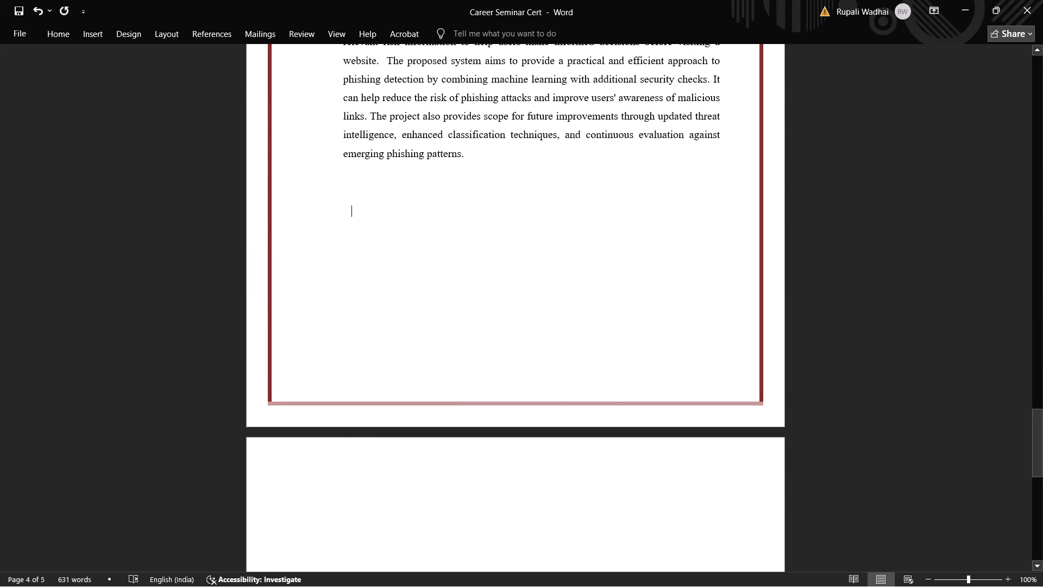
Save the edited Career Seminar Cert document under its existing name.
{"action": "scroll", "coordinate": [484, 305], "scroll_direction": "down", "scroll_amount": 1}
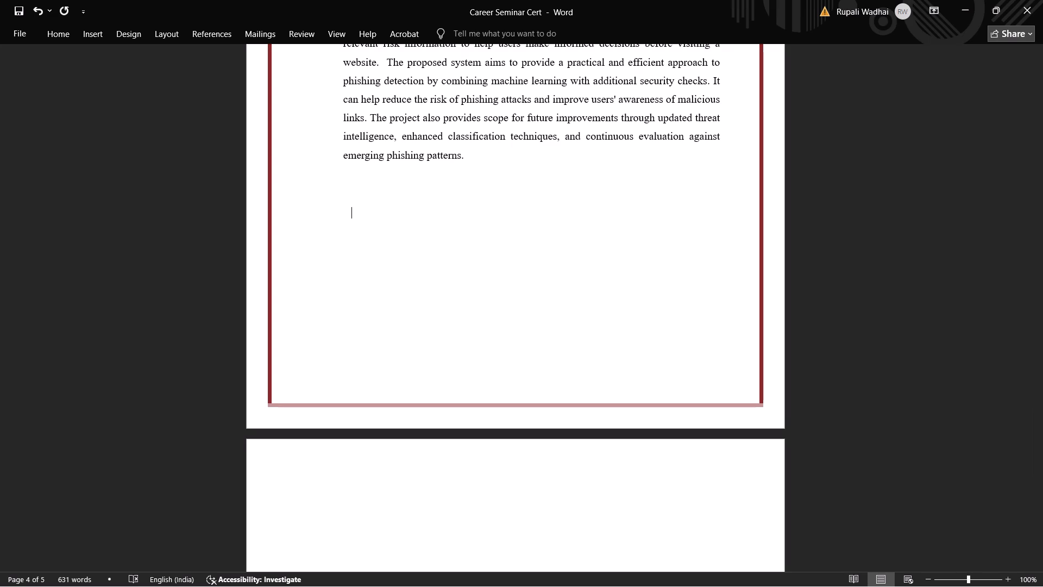
{"action": "scroll", "coordinate": [484, 305], "scroll_direction": "up", "scroll_amount": 4}
{"action": "scroll", "coordinate": [484, 305], "scroll_direction": "down", "scroll_amount": 1}
{"action": "scroll", "coordinate": [484, 305], "scroll_direction": "up", "scroll_amount": 1}
{"action": "scroll", "coordinate": [484, 305], "scroll_direction": "down", "scroll_amount": 1}
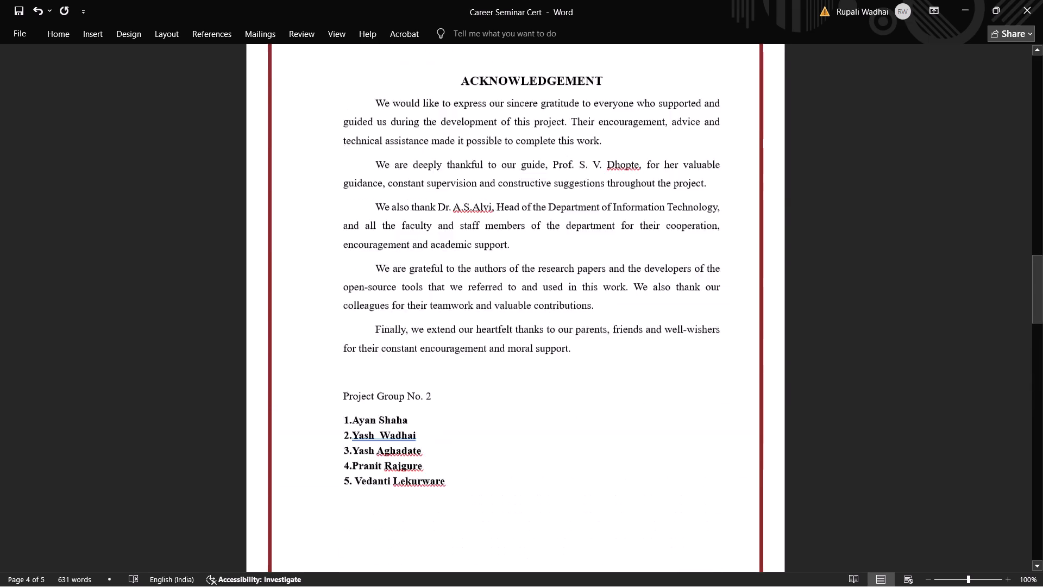
{"action": "scroll", "coordinate": [484, 305], "scroll_direction": "down", "scroll_amount": 1}
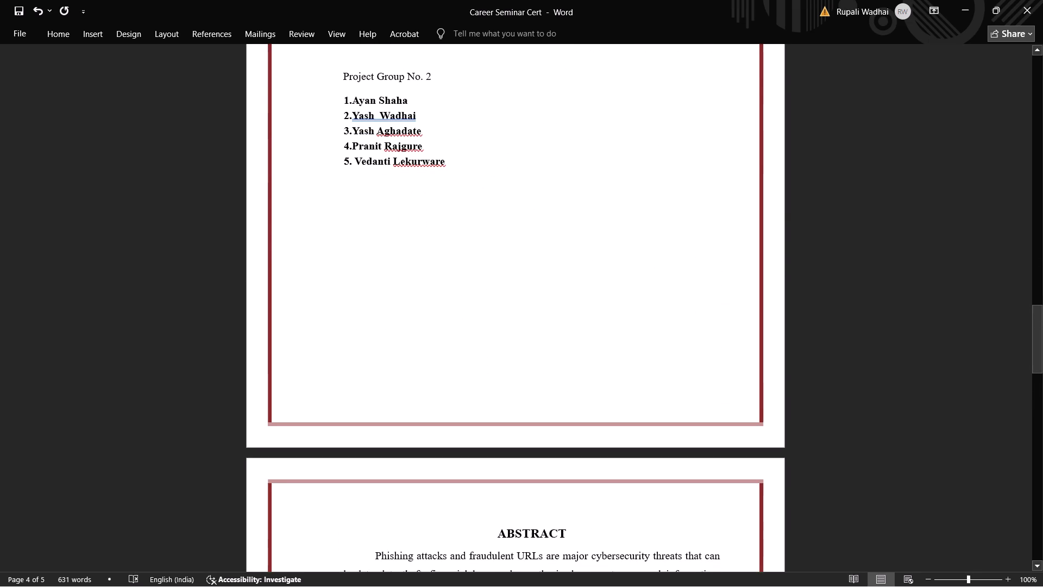
{"action": "scroll", "coordinate": [484, 305], "scroll_direction": "down", "scroll_amount": 1}
{"action": "left_click", "coordinate": [484, 305]}
{"action": "key", "text": "ctrl+s"}
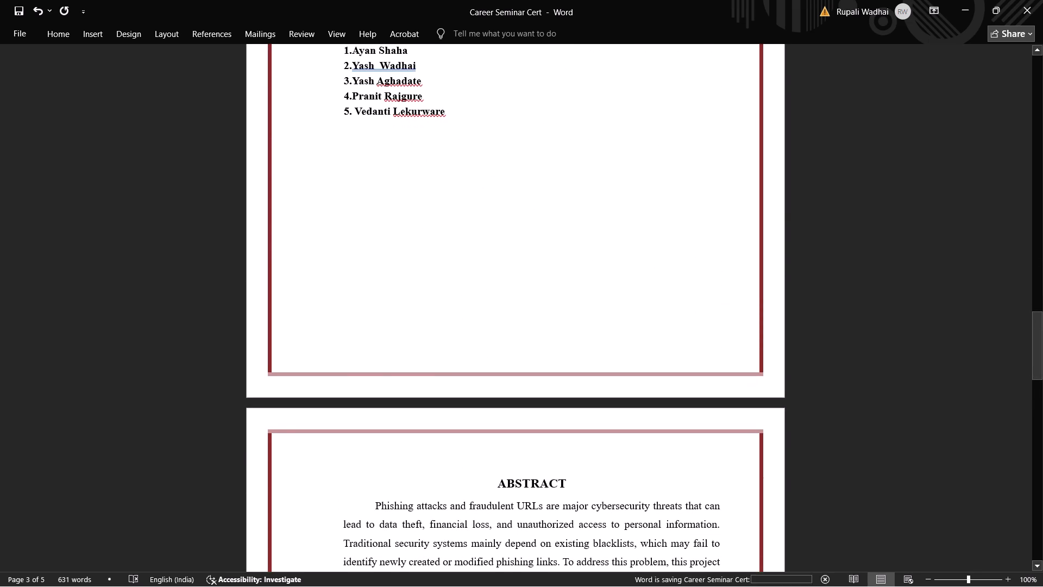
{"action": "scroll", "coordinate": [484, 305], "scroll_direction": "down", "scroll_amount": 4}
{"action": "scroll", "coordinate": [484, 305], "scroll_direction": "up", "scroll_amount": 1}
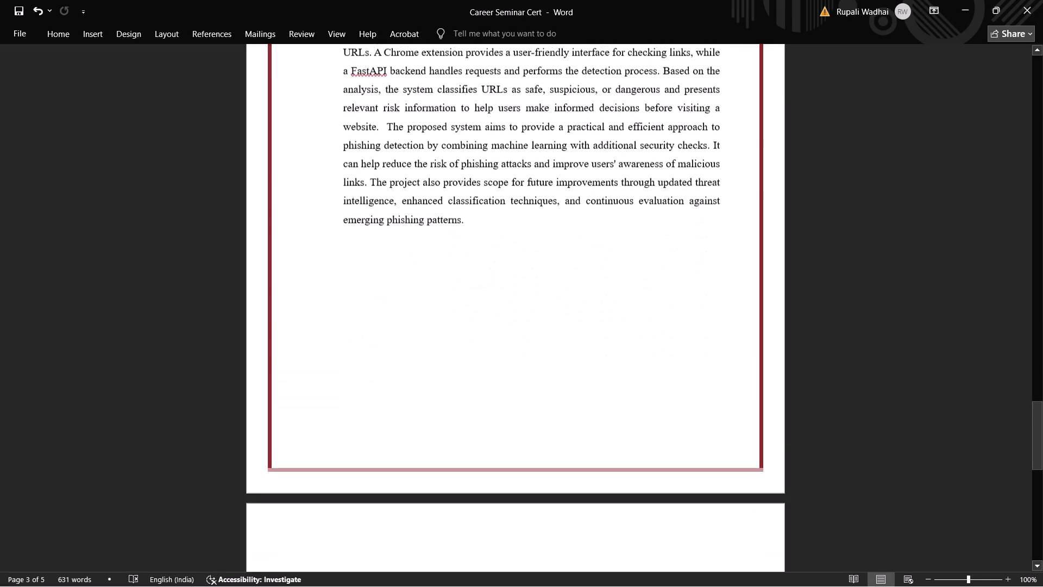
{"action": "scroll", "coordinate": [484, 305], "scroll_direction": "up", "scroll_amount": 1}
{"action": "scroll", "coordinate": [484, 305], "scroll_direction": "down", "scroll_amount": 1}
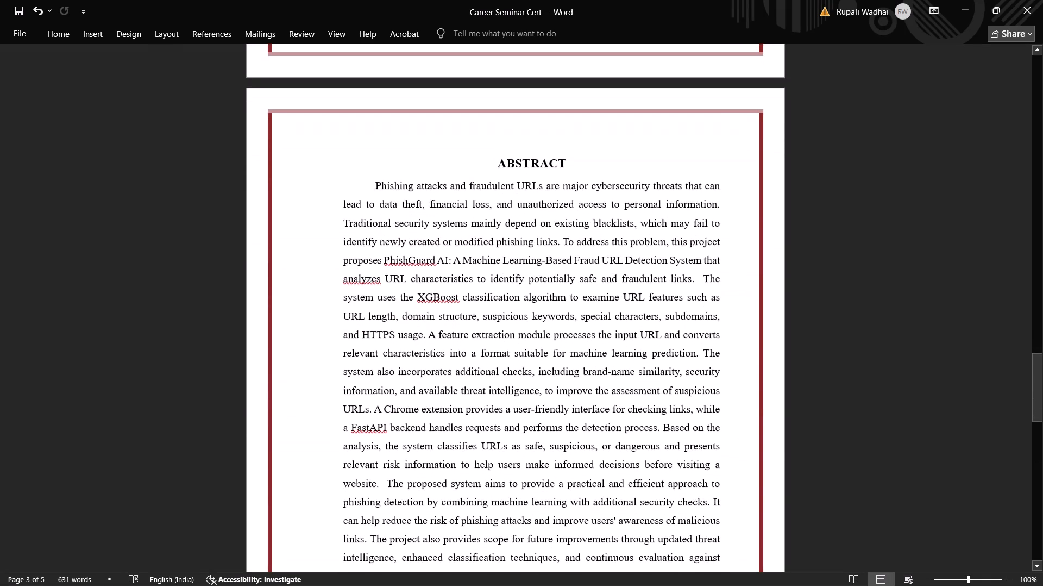
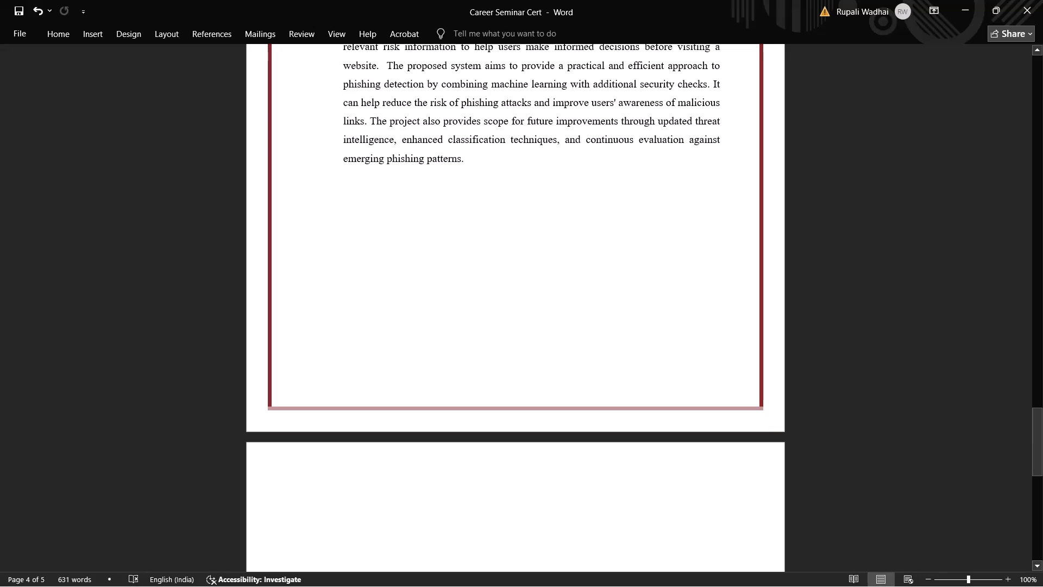
Replace the phishing-detection text under the ABSTRACT heading with the copied abstract on the AI-Based Internship Recommendation Engine.
{"action": "left_click", "coordinate": [500, 177]}
{"action": "left_click", "coordinate": [486, 170]}
{"action": "scroll", "coordinate": [486, 170], "scroll_direction": "up", "scroll_amount": 1}
{"action": "scroll", "coordinate": [477, 266], "scroll_direction": "up", "scroll_amount": 1}
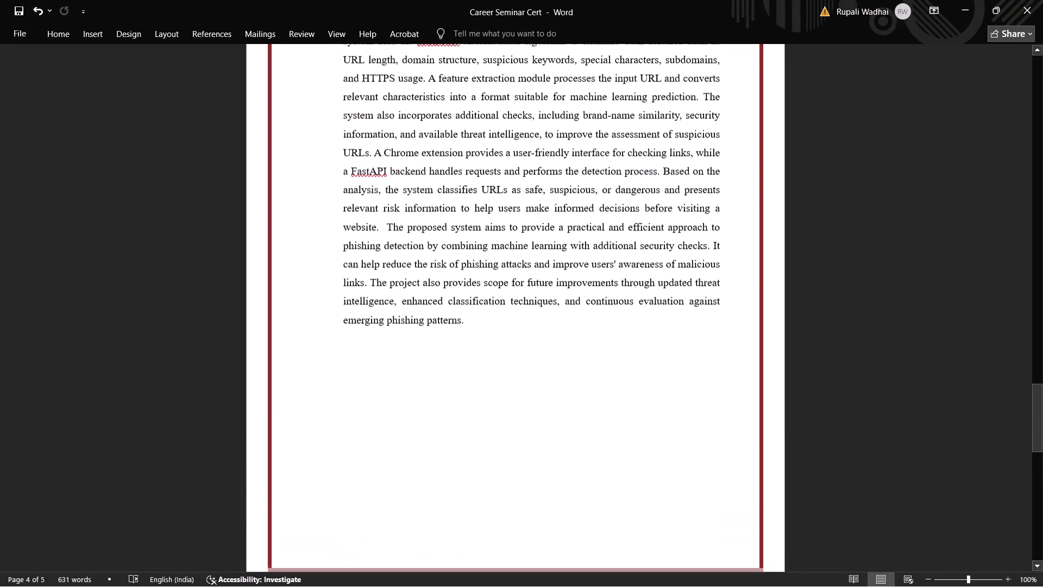
{"action": "scroll", "coordinate": [477, 266], "scroll_direction": "up", "scroll_amount": 1}
{"action": "left_click_drag", "start_coordinate": [470, 350], "coordinate": [361, 99]}
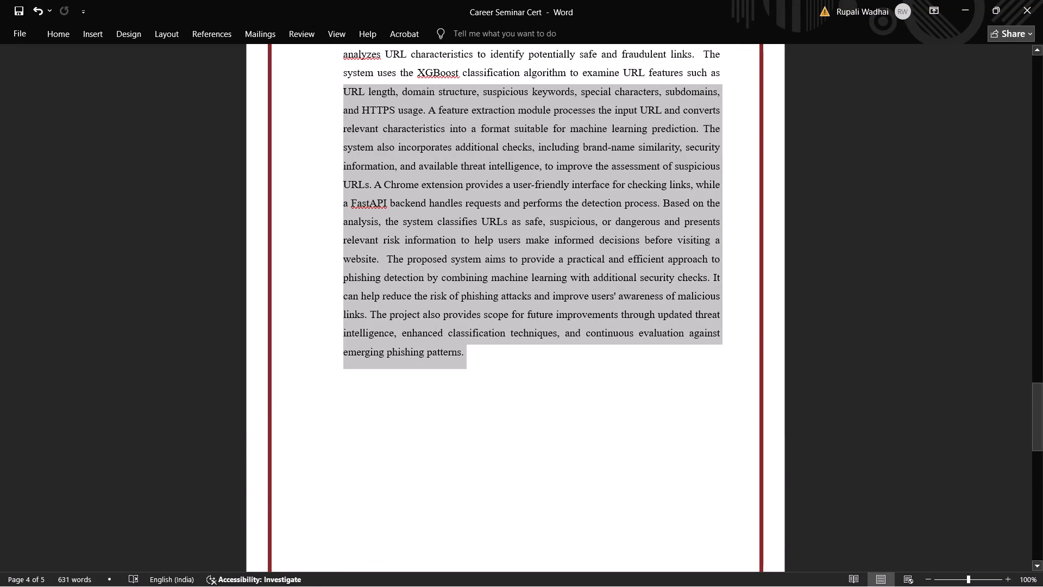
{"action": "key", "text": "BackSpace"}
{"action": "scroll", "coordinate": [361, 99], "scroll_direction": "up", "scroll_amount": 1}
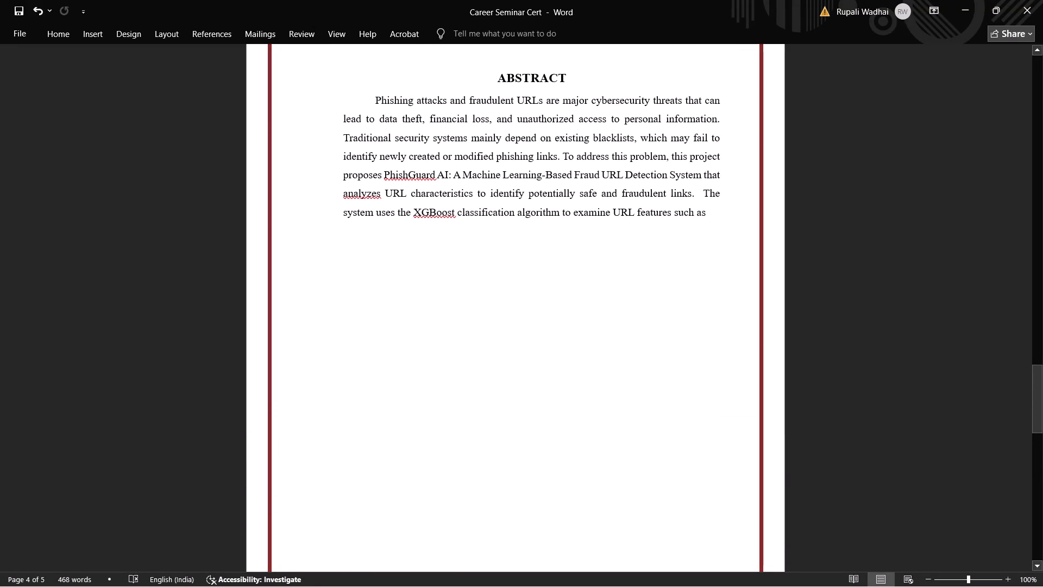
{"action": "left_click_drag", "start_coordinate": [710, 216], "coordinate": [376, 105]}
{"action": "key", "text": "ctrl+v"}
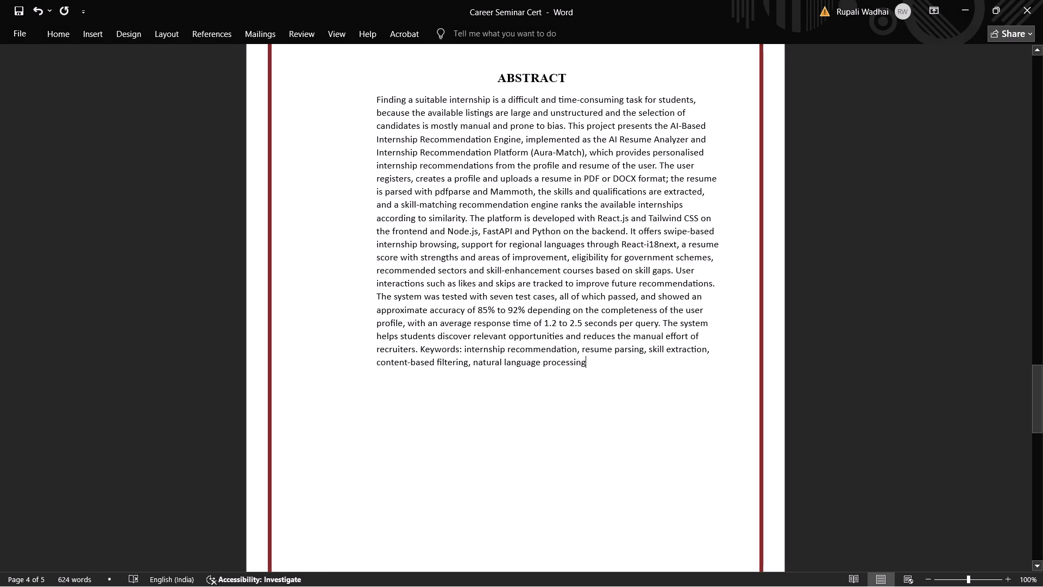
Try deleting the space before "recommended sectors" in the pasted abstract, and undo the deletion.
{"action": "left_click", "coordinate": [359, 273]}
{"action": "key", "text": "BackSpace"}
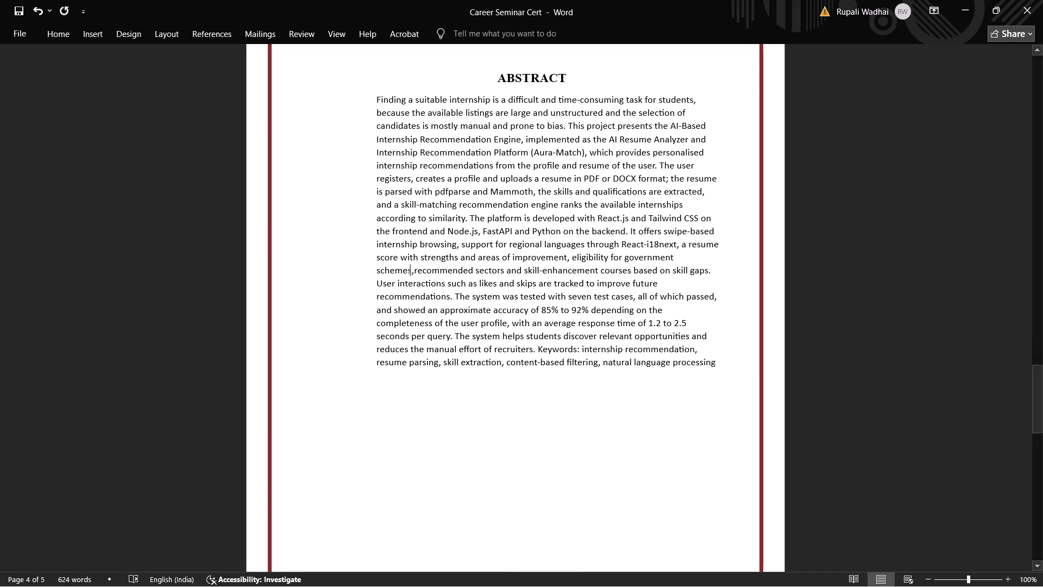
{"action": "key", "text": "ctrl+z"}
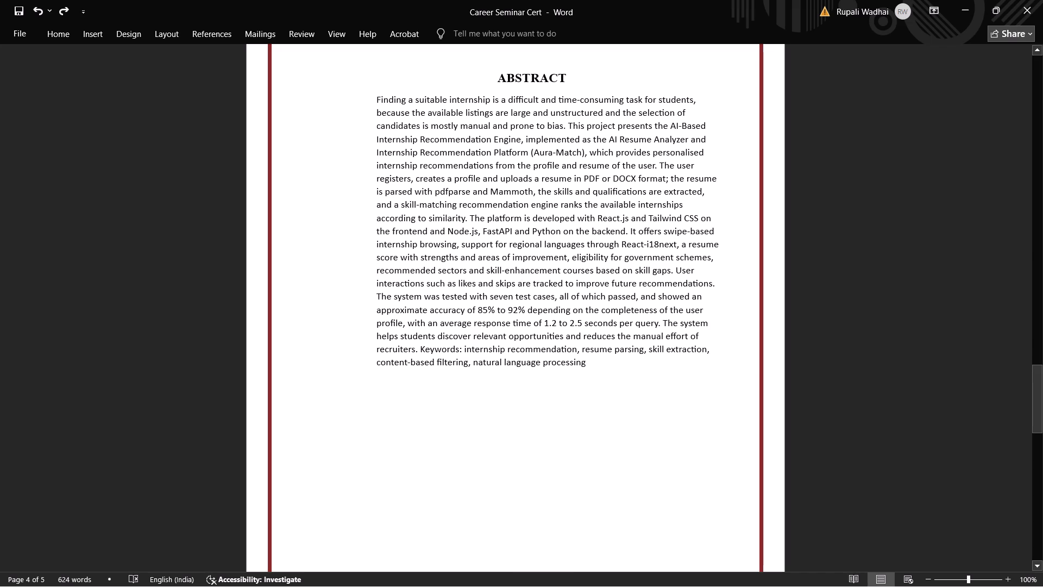
Apply centre alignment to the whole pasted abstract text below the ABSTRACT heading.
{"action": "left_click_drag", "start_coordinate": [599, 372], "coordinate": [370, 101]}
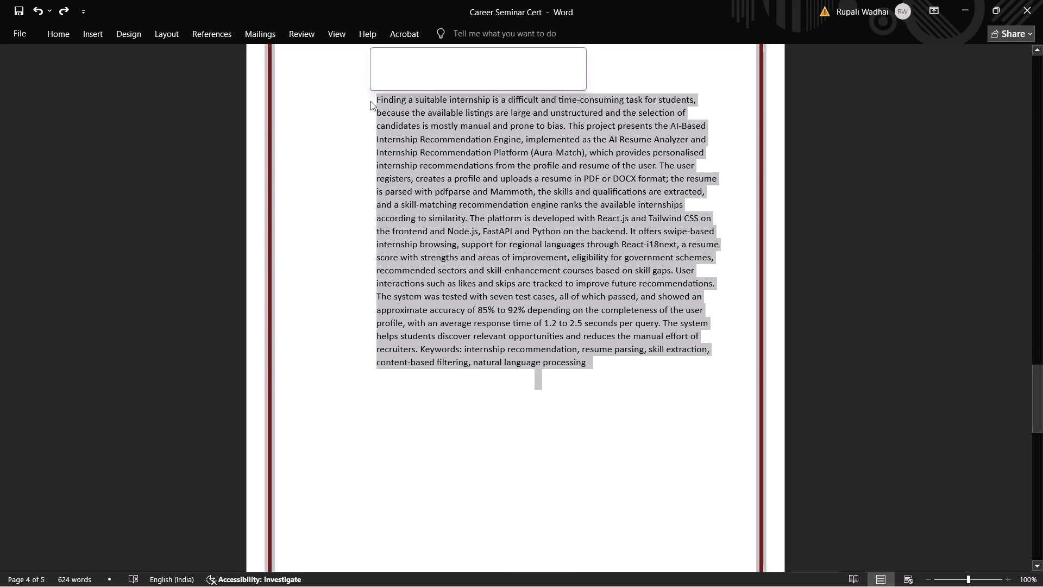
{"action": "left_click", "coordinate": [57, 35]}
{"action": "left_click", "coordinate": [335, 83]}
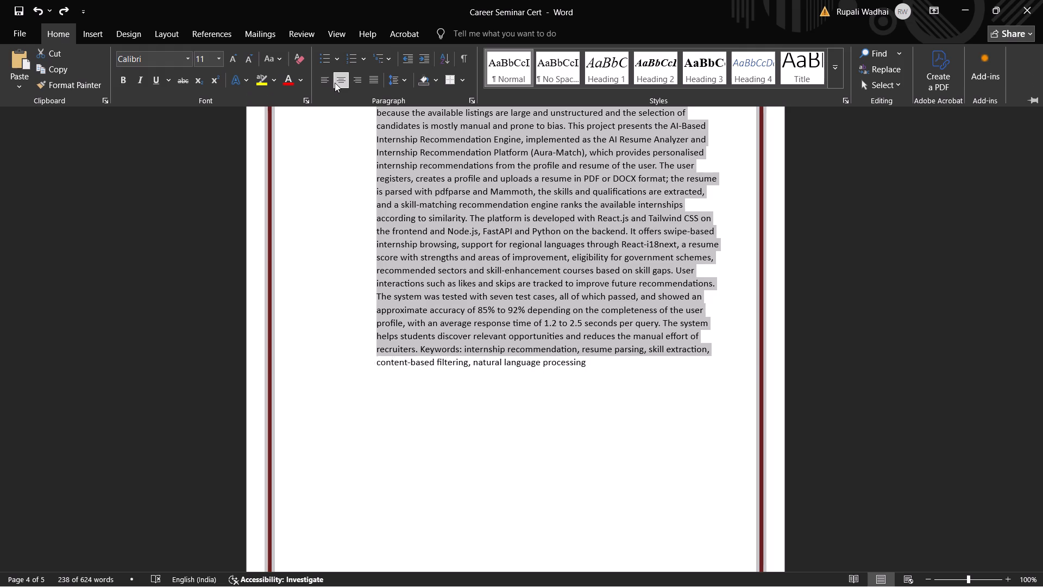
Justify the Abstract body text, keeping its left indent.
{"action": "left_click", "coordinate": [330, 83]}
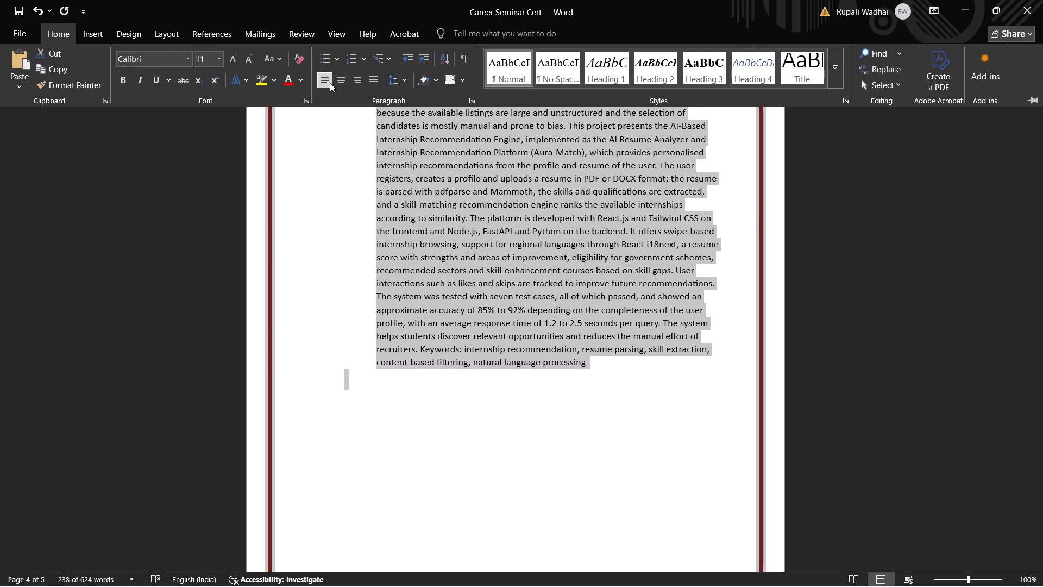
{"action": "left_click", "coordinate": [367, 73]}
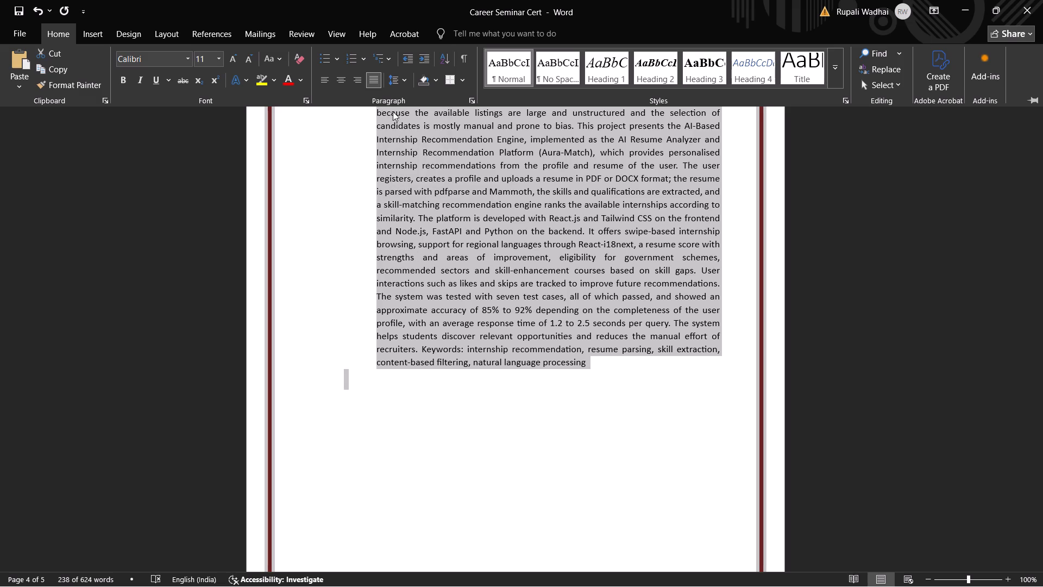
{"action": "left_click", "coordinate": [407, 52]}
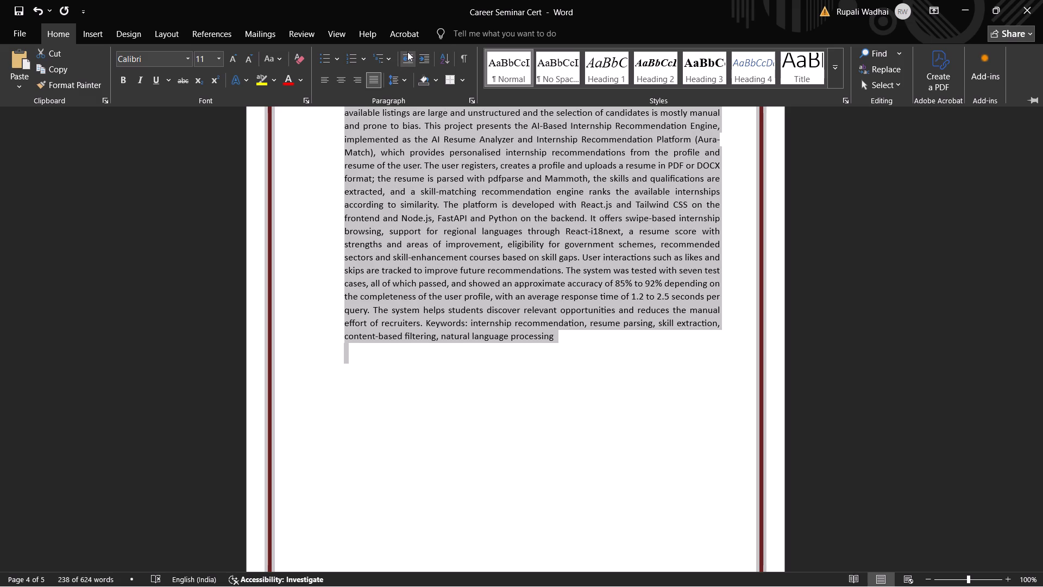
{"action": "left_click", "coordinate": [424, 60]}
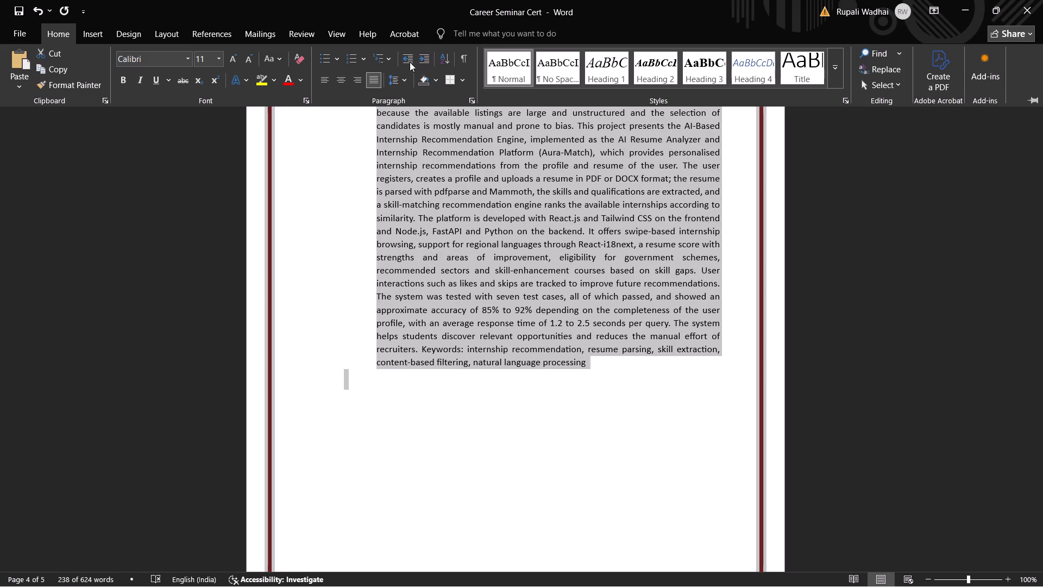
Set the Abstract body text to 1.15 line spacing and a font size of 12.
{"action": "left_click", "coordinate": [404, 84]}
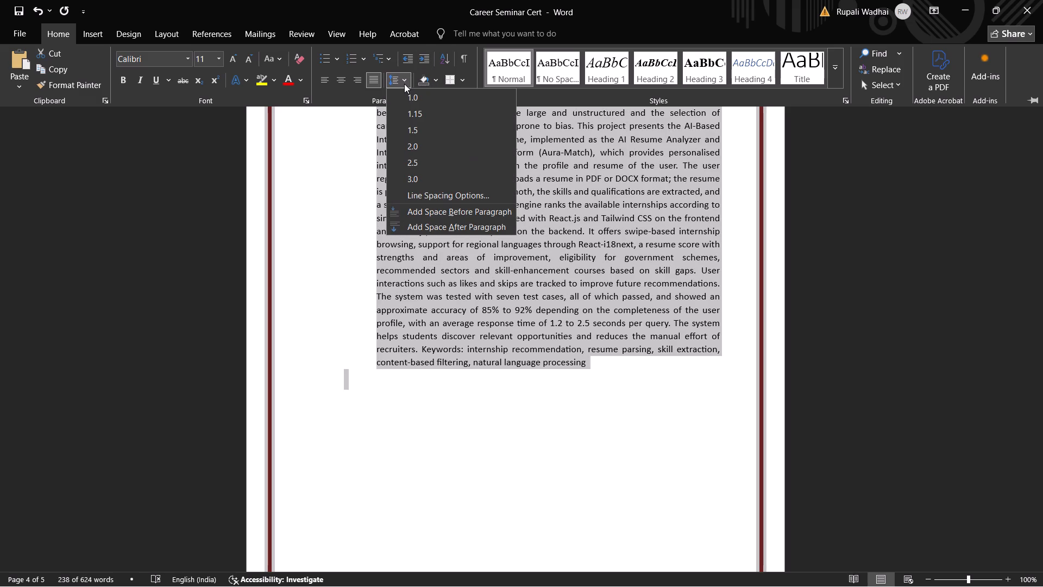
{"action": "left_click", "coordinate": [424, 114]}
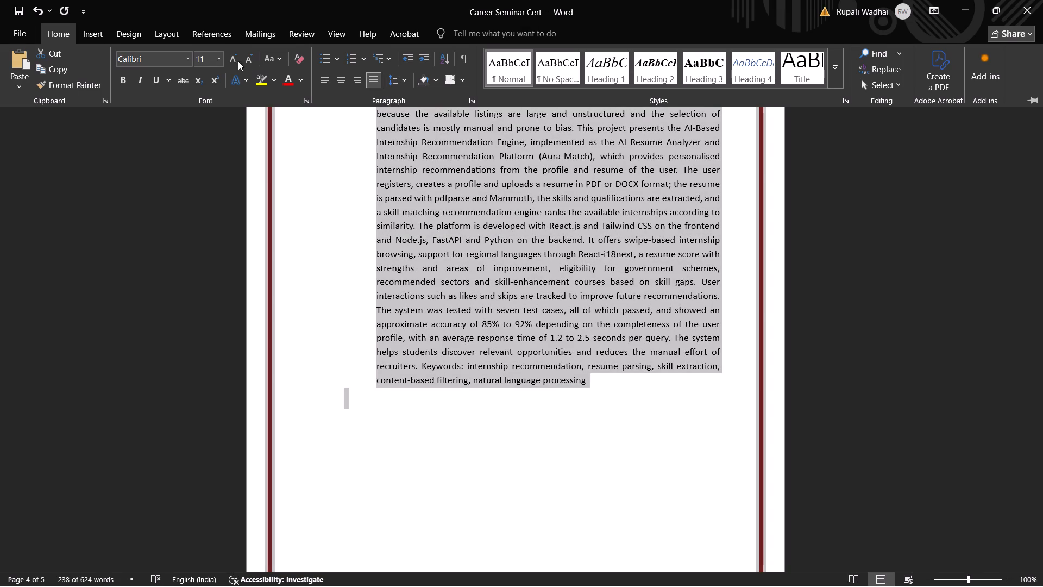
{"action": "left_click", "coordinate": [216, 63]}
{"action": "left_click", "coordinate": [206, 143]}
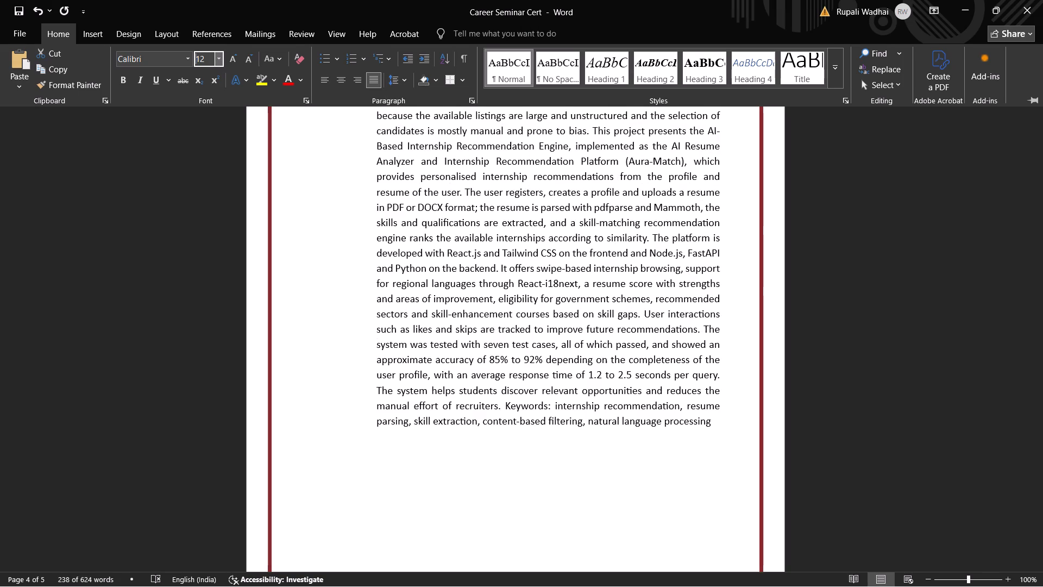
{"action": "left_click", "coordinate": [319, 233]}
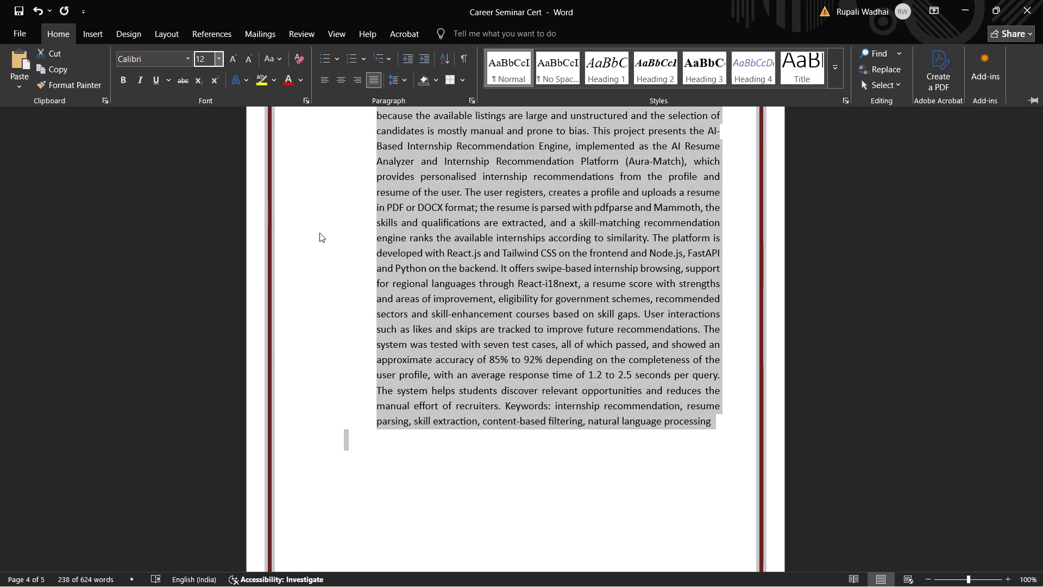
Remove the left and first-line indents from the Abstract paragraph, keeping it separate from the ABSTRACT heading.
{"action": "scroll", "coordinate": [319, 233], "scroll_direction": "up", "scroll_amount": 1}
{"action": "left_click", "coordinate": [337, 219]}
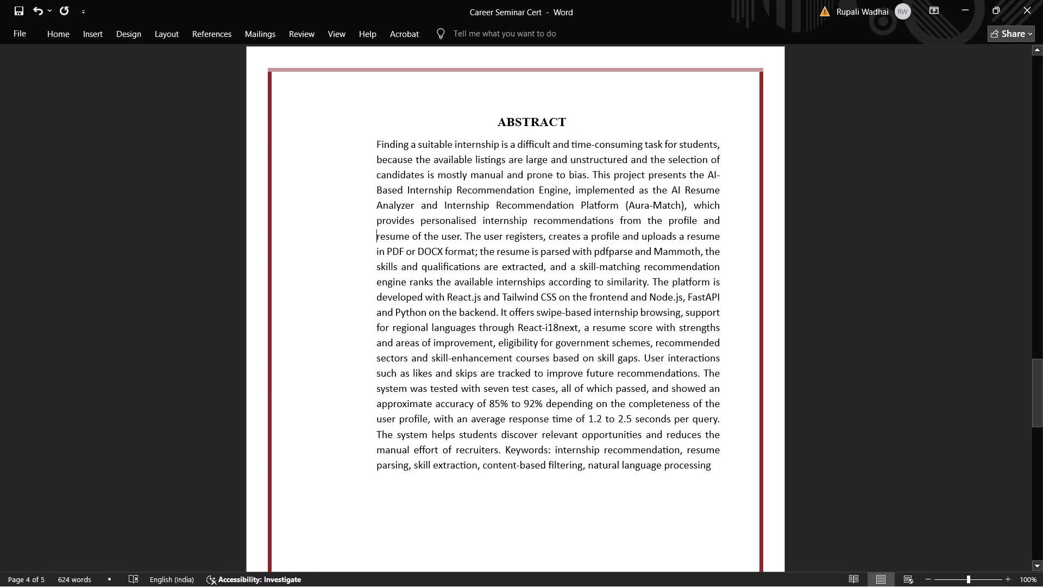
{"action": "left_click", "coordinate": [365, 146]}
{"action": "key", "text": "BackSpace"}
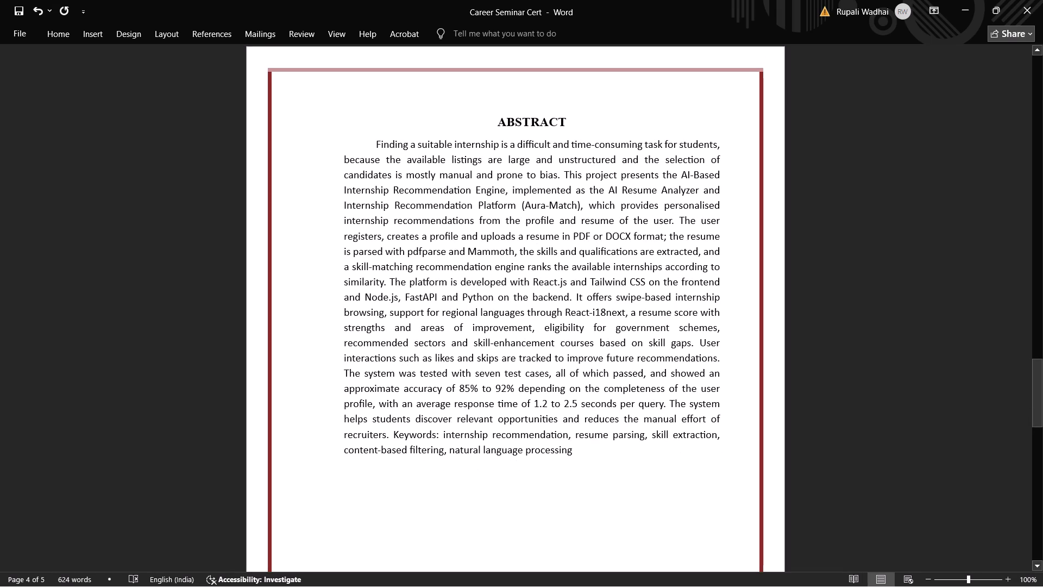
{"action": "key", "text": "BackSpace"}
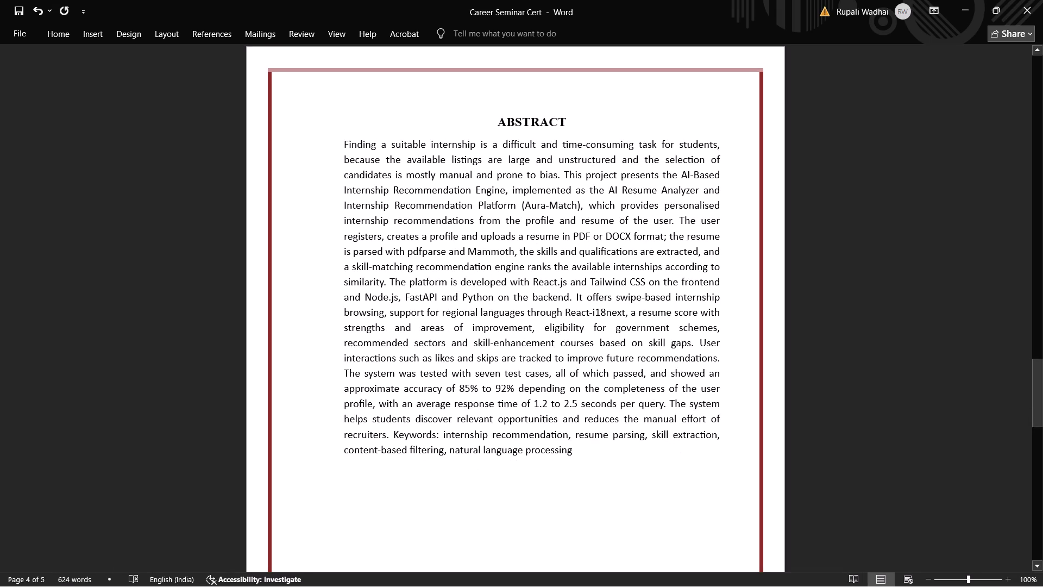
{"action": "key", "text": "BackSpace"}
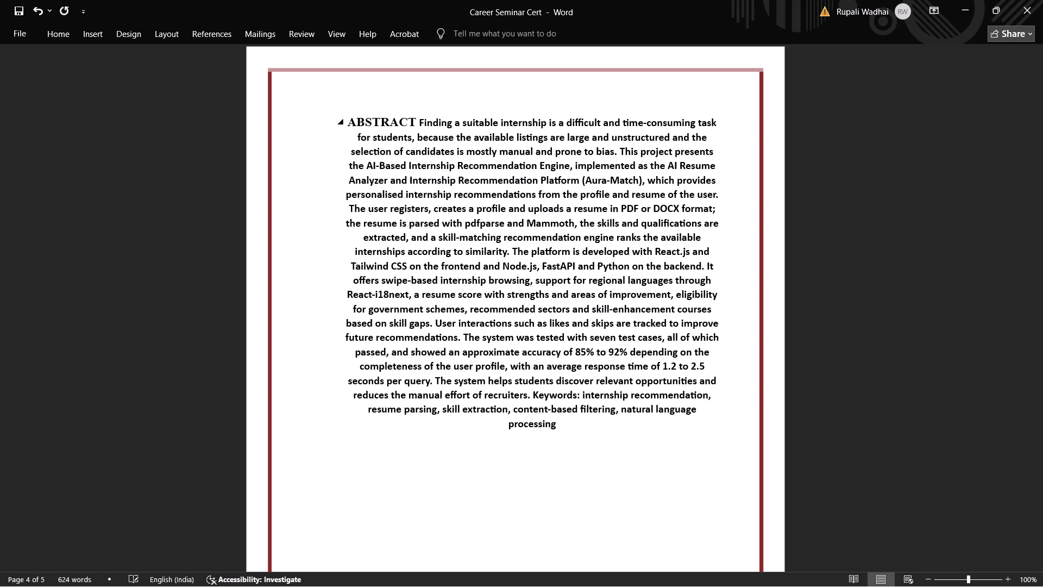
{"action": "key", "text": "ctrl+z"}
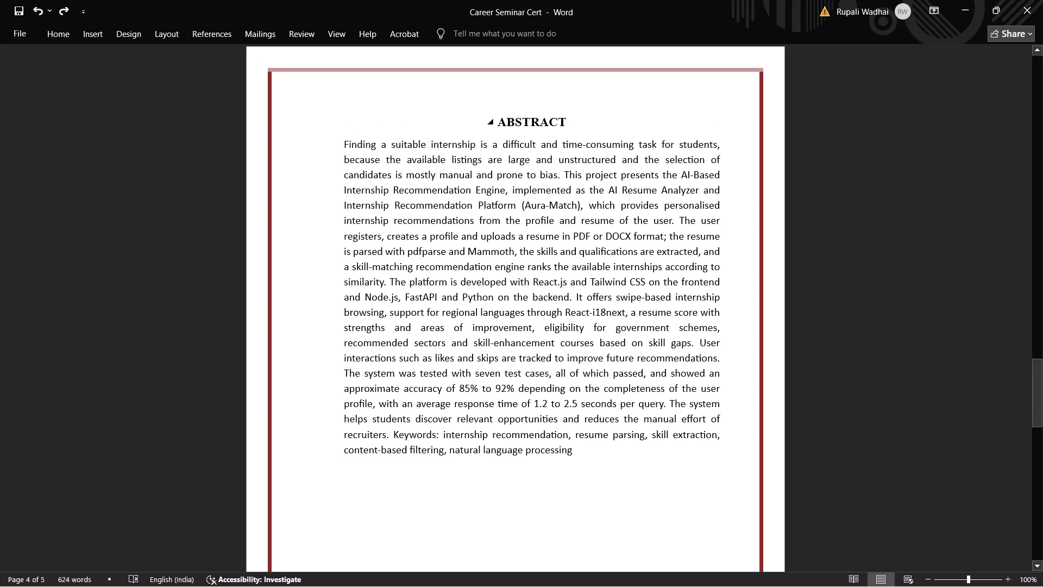
Check the layout of the Abstract page against the end of the Acknowledgement page.
{"action": "scroll", "coordinate": [572, 126], "scroll_direction": "up", "scroll_amount": 2}
{"action": "scroll", "coordinate": [572, 126], "scroll_direction": "down", "scroll_amount": 1}
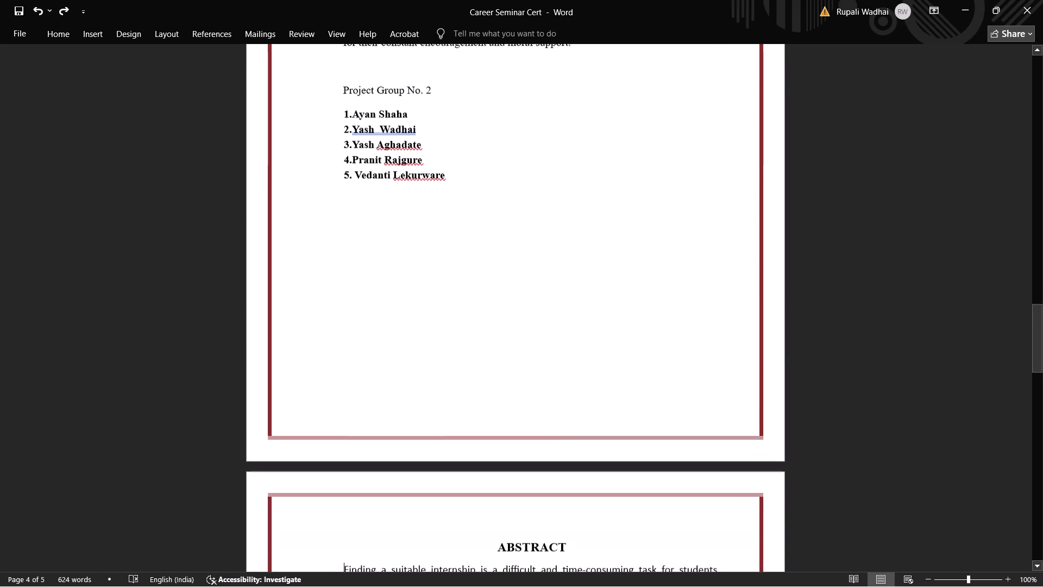
{"action": "scroll", "coordinate": [572, 126], "scroll_direction": "down", "scroll_amount": 1}
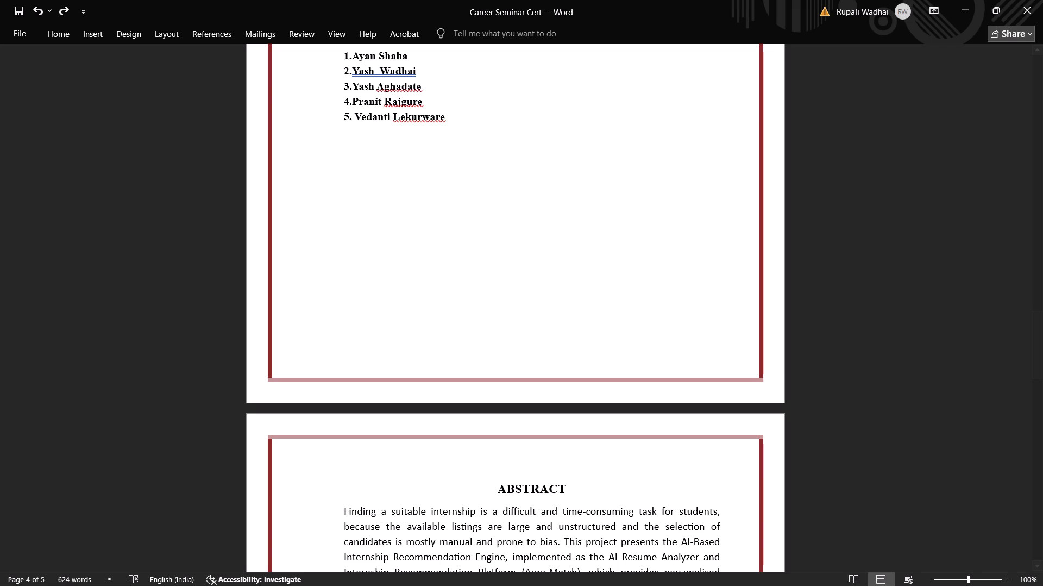
{"action": "scroll", "coordinate": [572, 126], "scroll_direction": "up", "scroll_amount": 1}
{"action": "scroll", "coordinate": [572, 126], "scroll_direction": "down", "scroll_amount": 1}
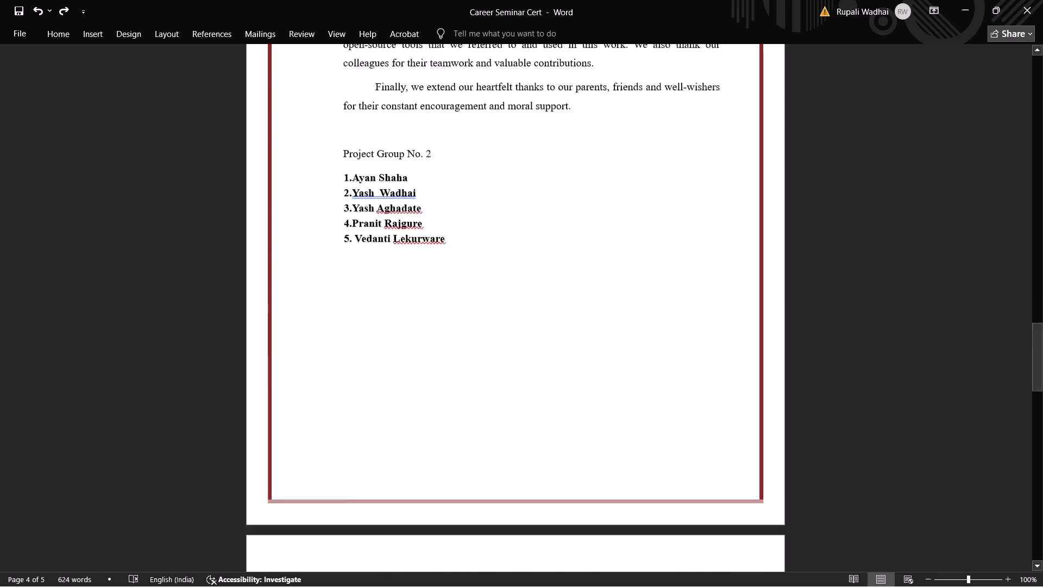
{"action": "scroll", "coordinate": [572, 126], "scroll_direction": "down", "scroll_amount": 1}
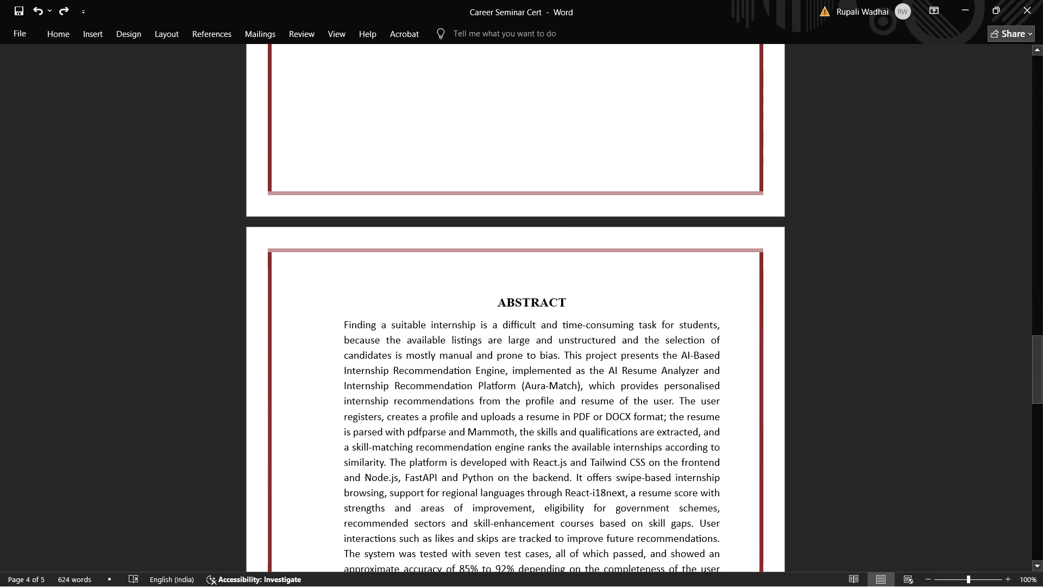
{"action": "scroll", "coordinate": [349, 325], "scroll_direction": "down", "scroll_amount": 1}
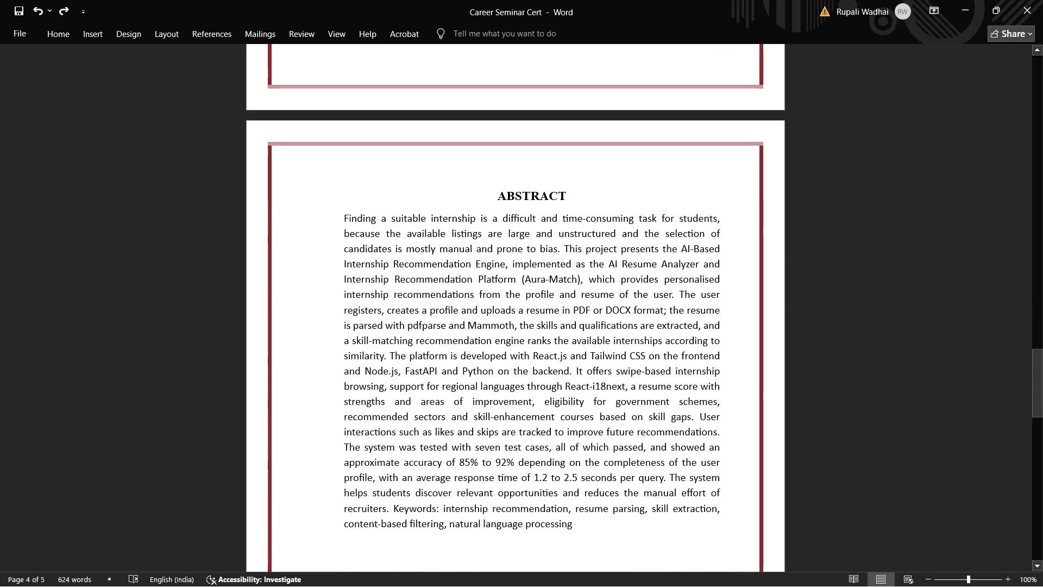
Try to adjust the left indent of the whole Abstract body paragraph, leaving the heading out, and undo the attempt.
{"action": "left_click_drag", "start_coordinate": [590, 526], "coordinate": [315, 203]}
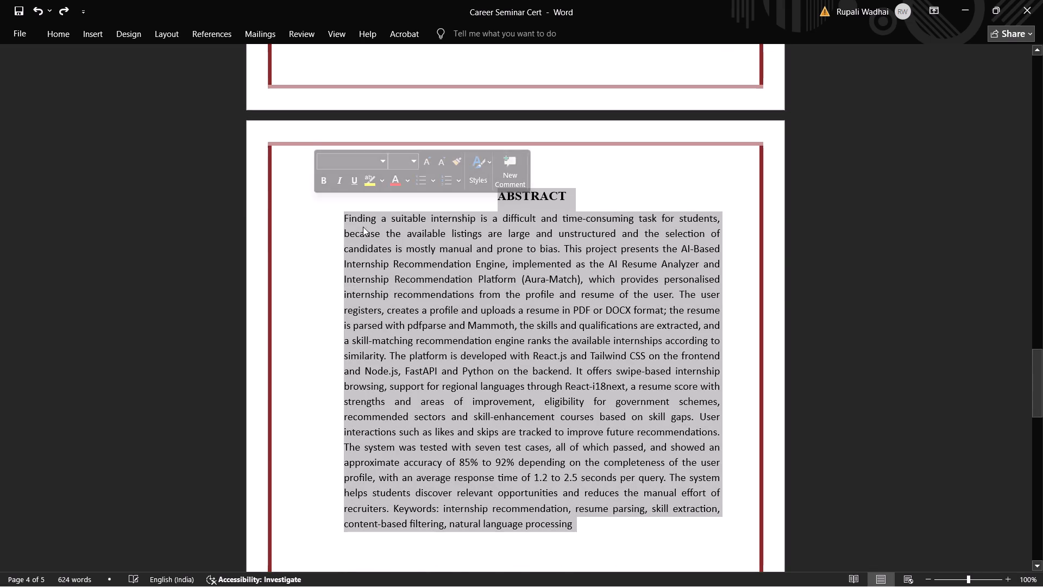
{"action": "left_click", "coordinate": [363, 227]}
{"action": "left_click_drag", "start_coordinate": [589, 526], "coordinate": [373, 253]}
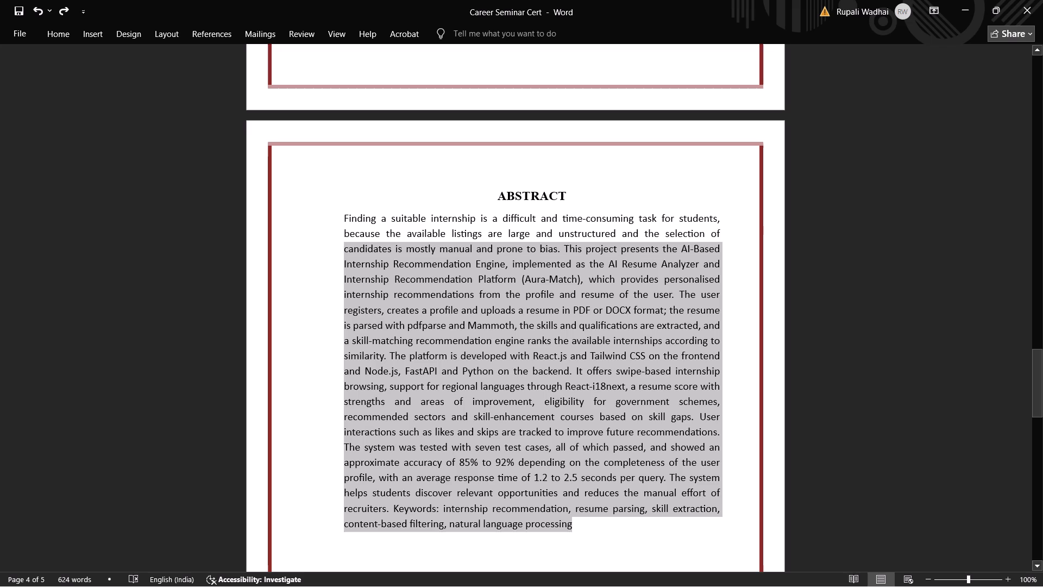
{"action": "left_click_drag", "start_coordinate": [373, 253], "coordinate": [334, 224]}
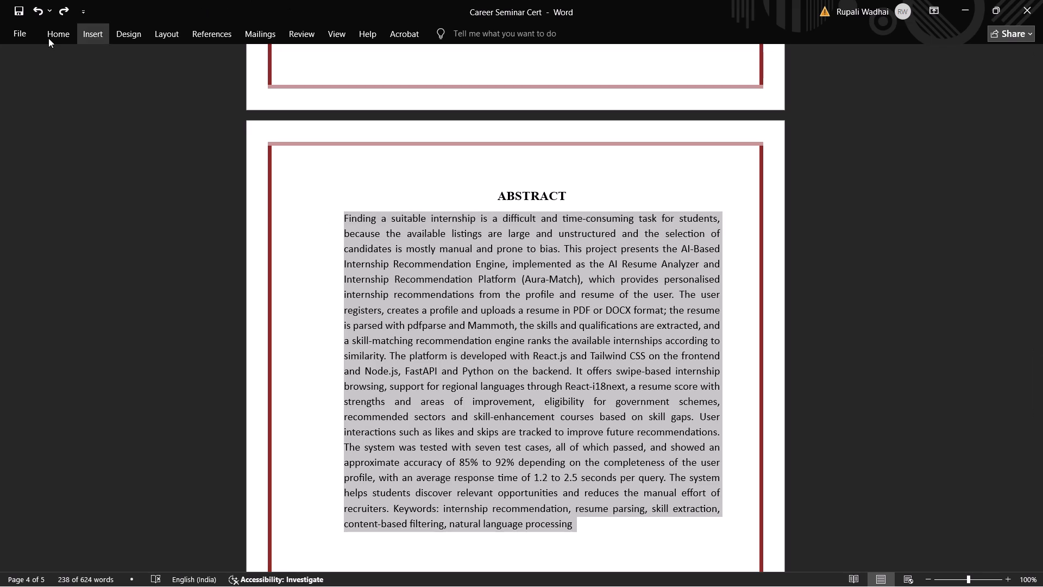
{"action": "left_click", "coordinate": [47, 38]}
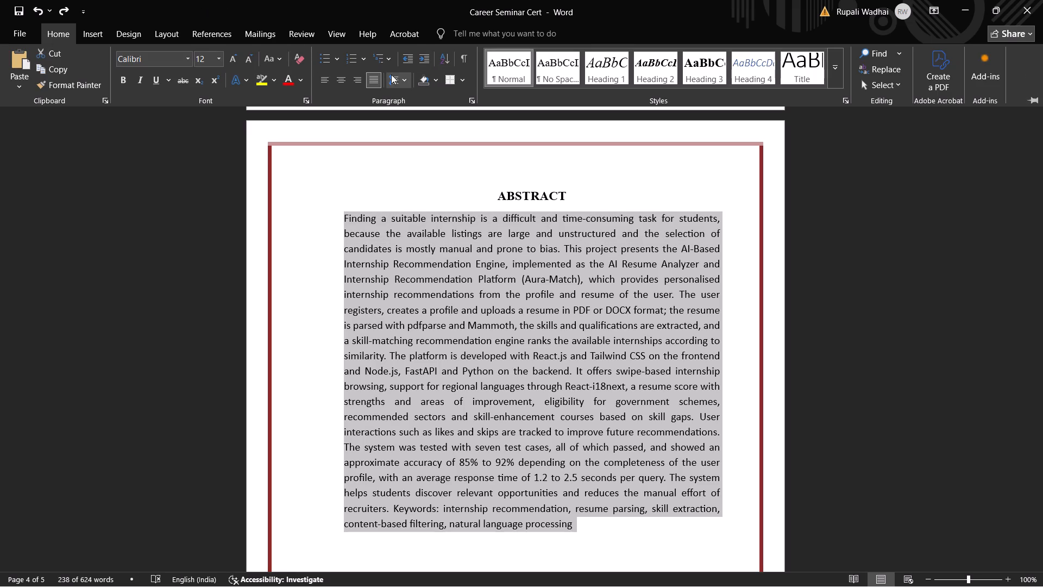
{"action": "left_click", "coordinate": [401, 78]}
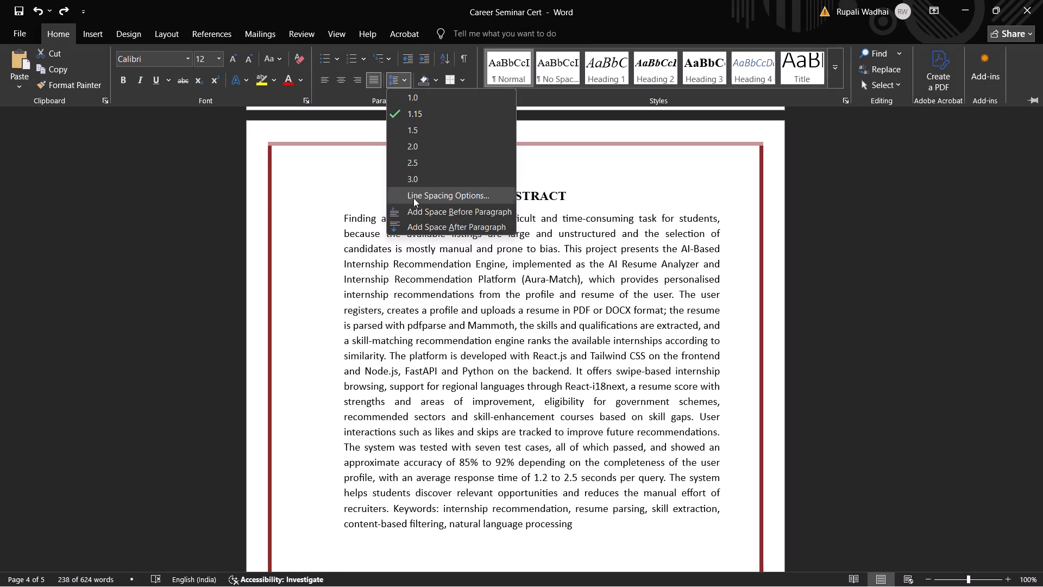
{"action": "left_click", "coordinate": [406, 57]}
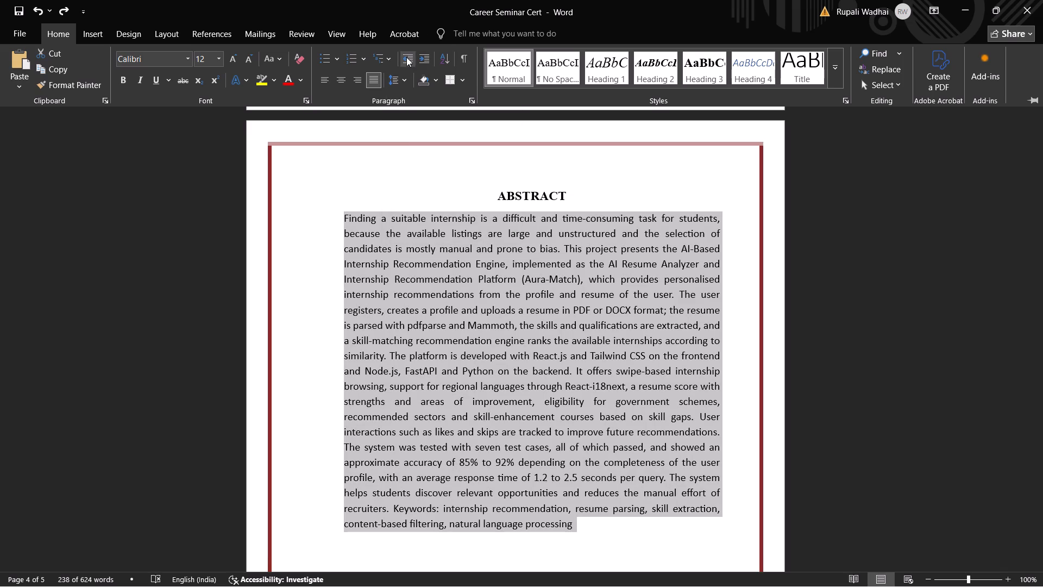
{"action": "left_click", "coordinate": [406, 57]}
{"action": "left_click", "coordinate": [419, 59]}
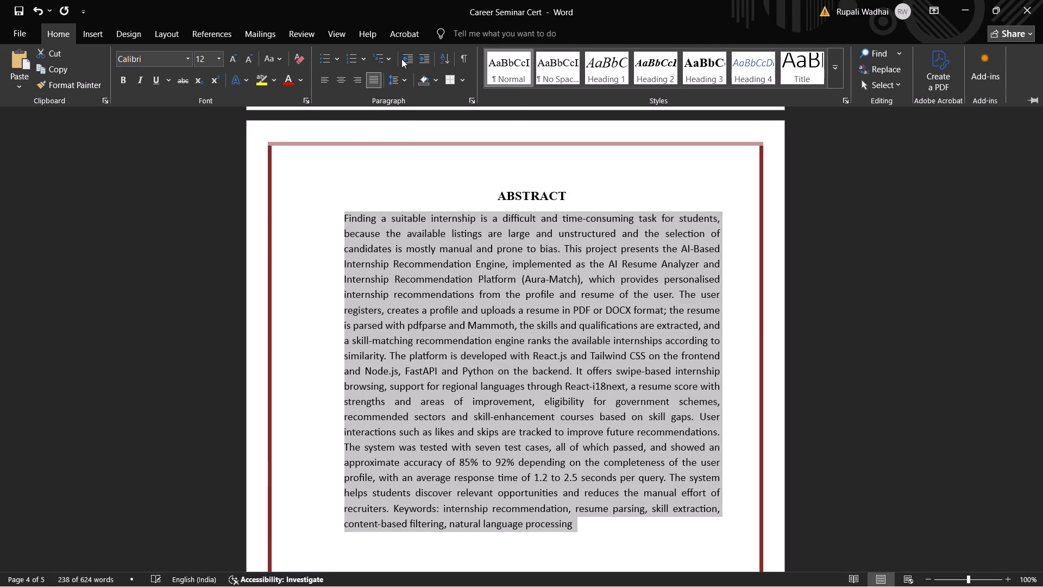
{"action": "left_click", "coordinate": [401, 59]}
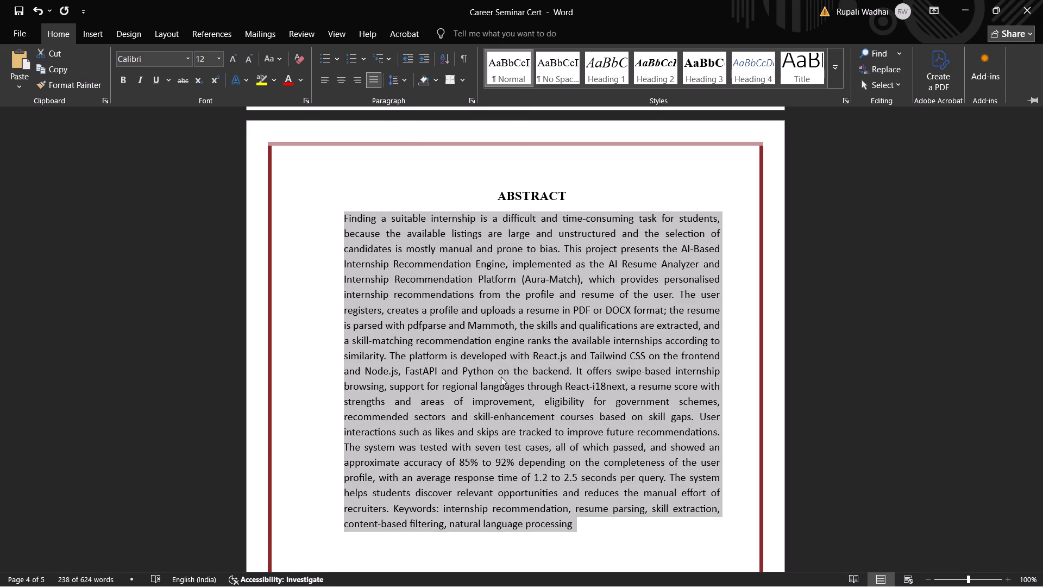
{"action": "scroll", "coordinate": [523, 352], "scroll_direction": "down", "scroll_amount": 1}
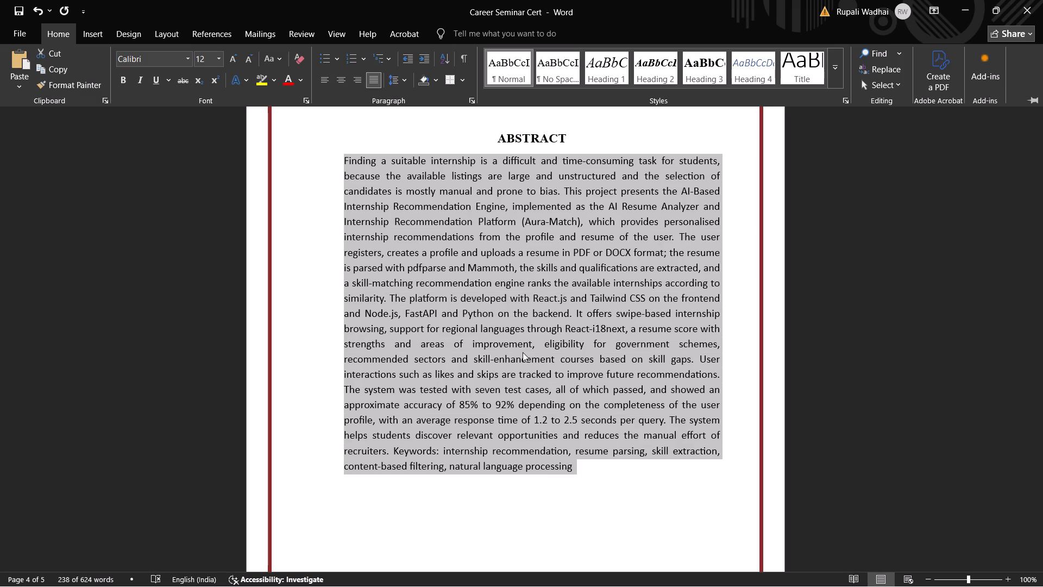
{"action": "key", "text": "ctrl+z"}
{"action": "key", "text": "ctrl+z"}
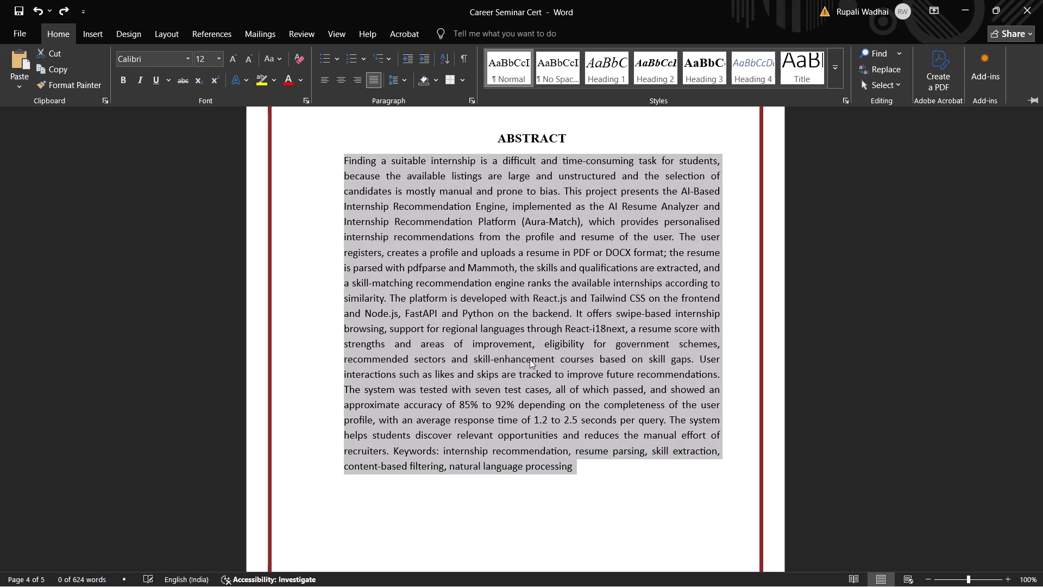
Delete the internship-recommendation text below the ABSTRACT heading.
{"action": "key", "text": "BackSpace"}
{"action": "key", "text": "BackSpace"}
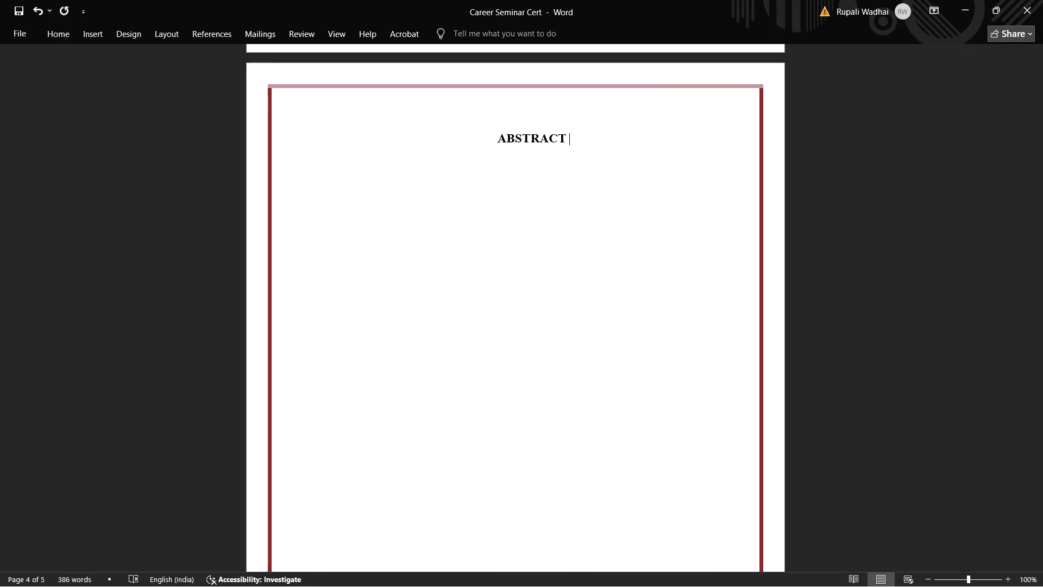
Undo the Abstract's deletion, formatting and text replacement, going back to the original PhishGuard AI abstract.
{"action": "key", "text": "ctrl+z"}
{"action": "scroll", "coordinate": [375, 175], "scroll_direction": "down", "scroll_amount": 1}
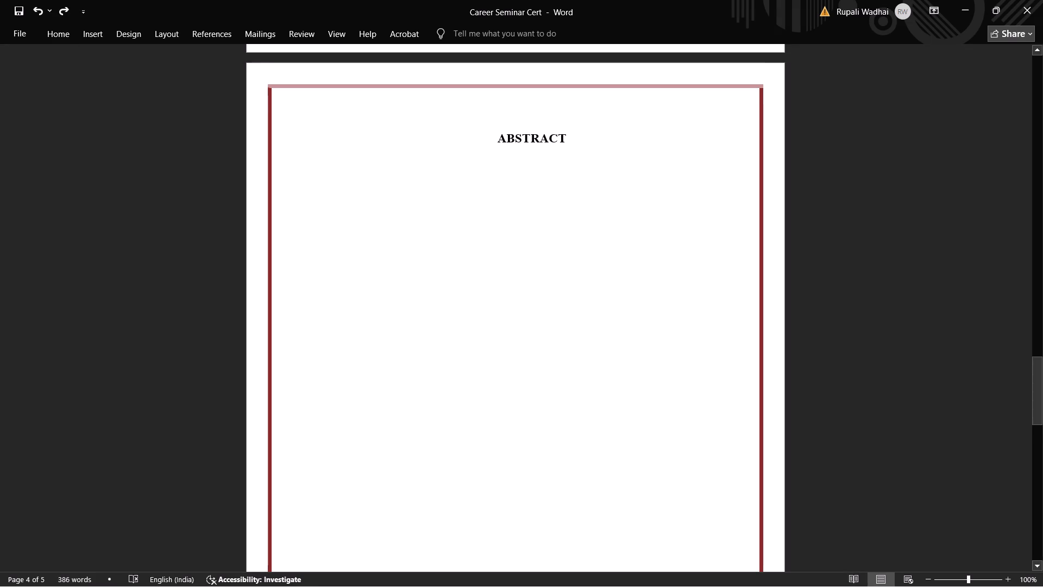
{"action": "scroll", "coordinate": [375, 175], "scroll_direction": "down", "scroll_amount": 1}
{"action": "key", "text": "ctrl+z"}
{"action": "key", "text": "ctrl+z"}
{"action": "key", "text": "ctrl+z"}
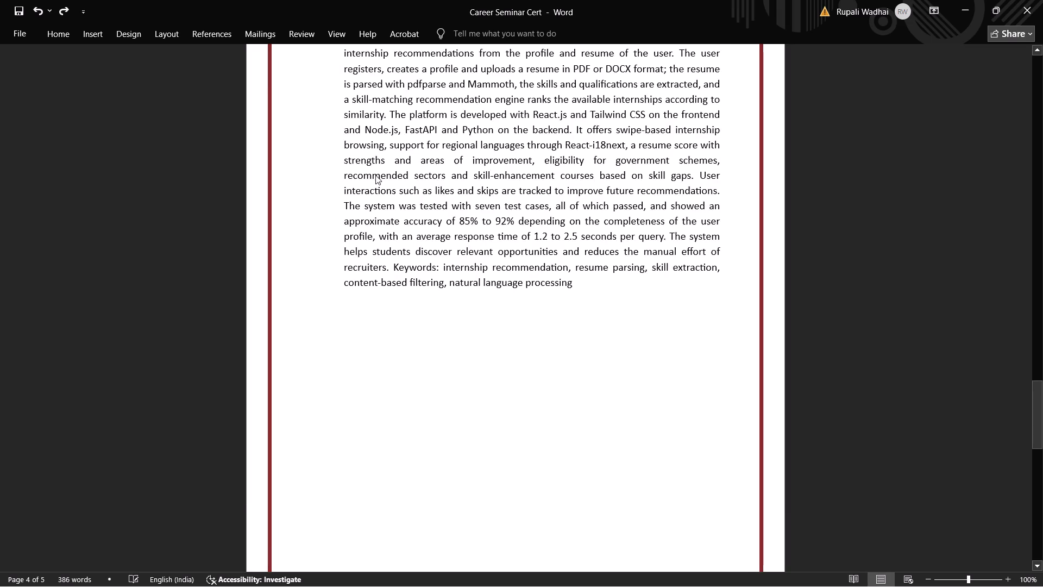
{"action": "key", "text": "ctrl+z"}
{"action": "key", "text": "ctrl+z"}
{"action": "key", "text": "ctrl+z"}
{"action": "key", "text": "ctrl+z"}
{"action": "key", "text": "ctrl+z"}
{"action": "key", "text": "ctrl+z"}
{"action": "key", "text": "ctrl+z"}
{"action": "key", "text": "ctrl+z"}
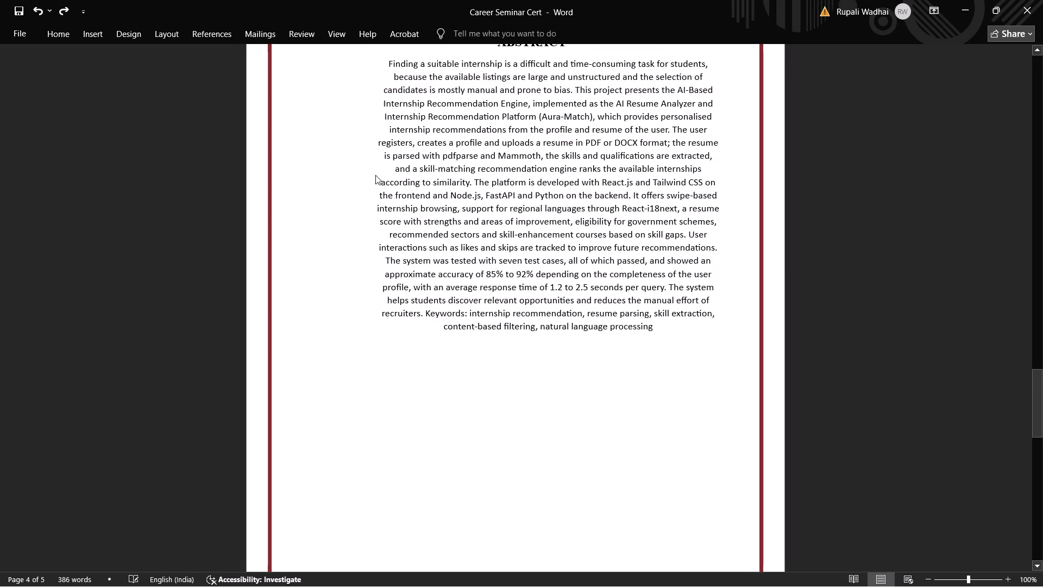
{"action": "key", "text": "ctrl+z"}
{"action": "key", "text": "ctrl+z"}
{"action": "key", "text": "ctrl+z"}
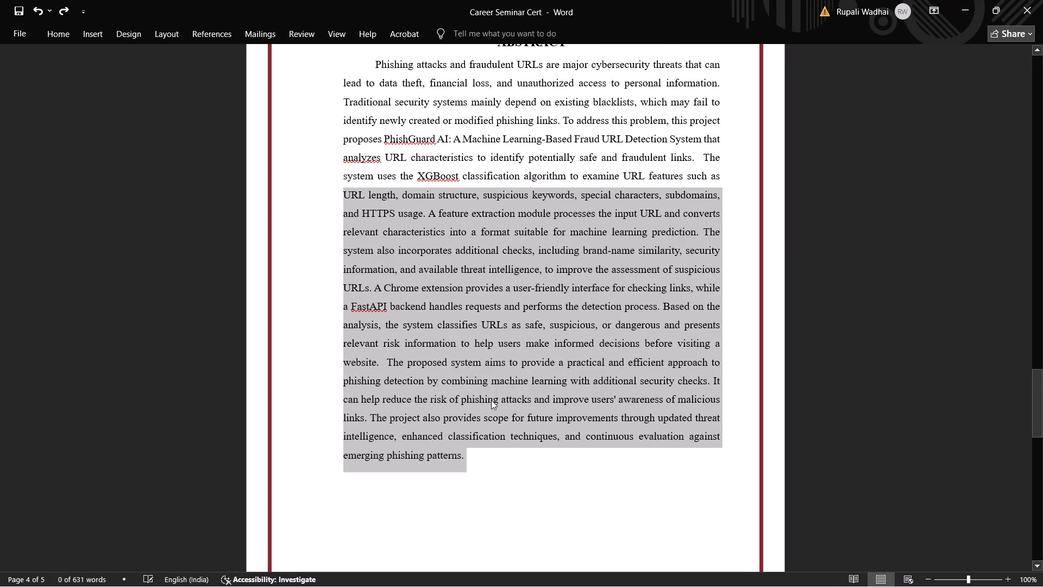
{"action": "left_click", "coordinate": [505, 407]}
{"action": "scroll", "coordinate": [505, 407], "scroll_direction": "up", "scroll_amount": 1}
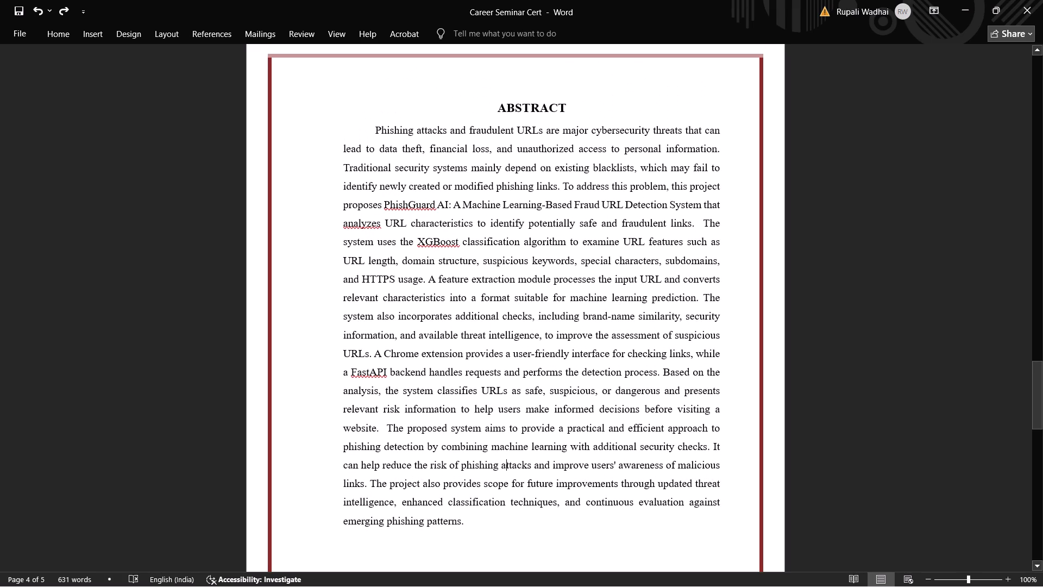
{"action": "key", "text": "ctrl+z"}
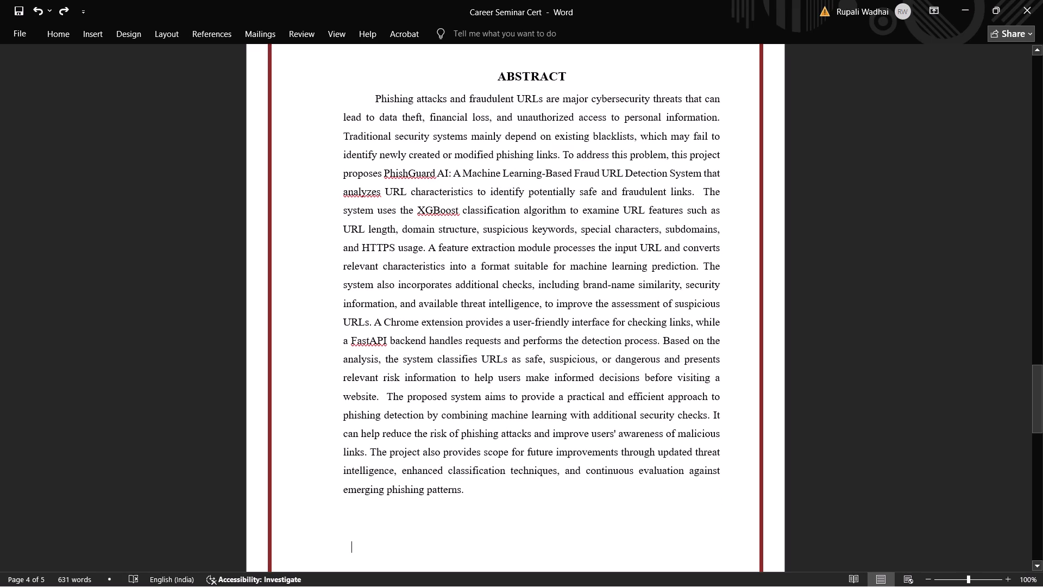
Replace the whole PhishGuard AI body text under the ABSTRACT heading with the copied internship-recommendation abstract.
{"action": "left_click_drag", "start_coordinate": [467, 492], "coordinate": [335, 138]}
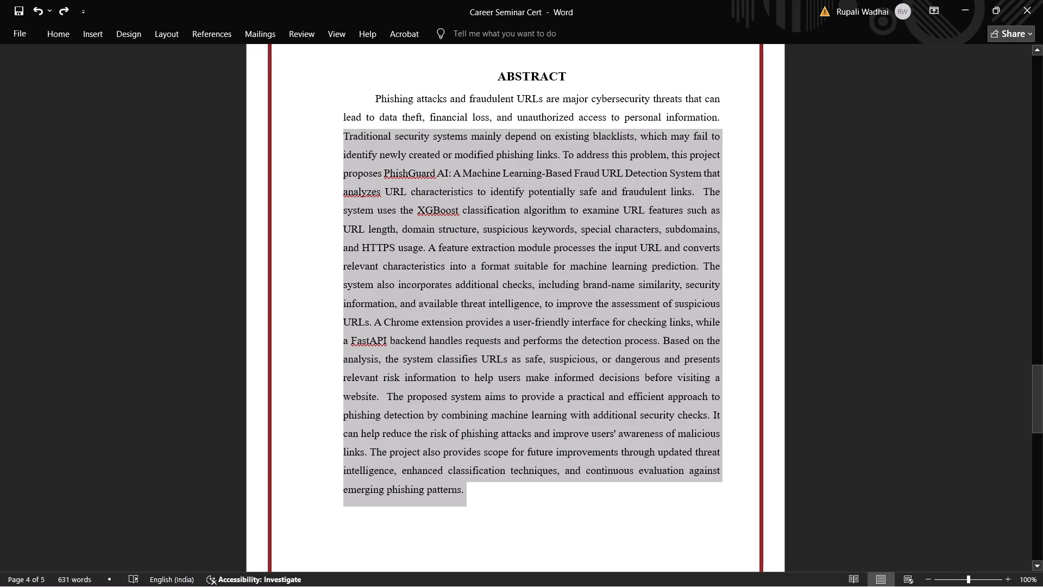
{"action": "left_click_drag", "start_coordinate": [335, 138], "coordinate": [348, 107]}
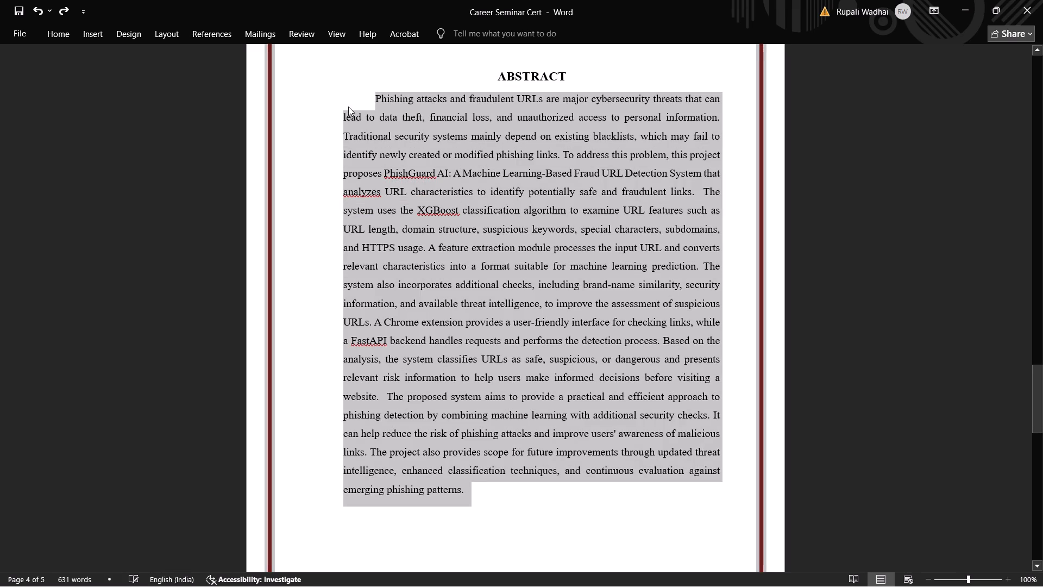
{"action": "key", "text": "ctrl+v"}
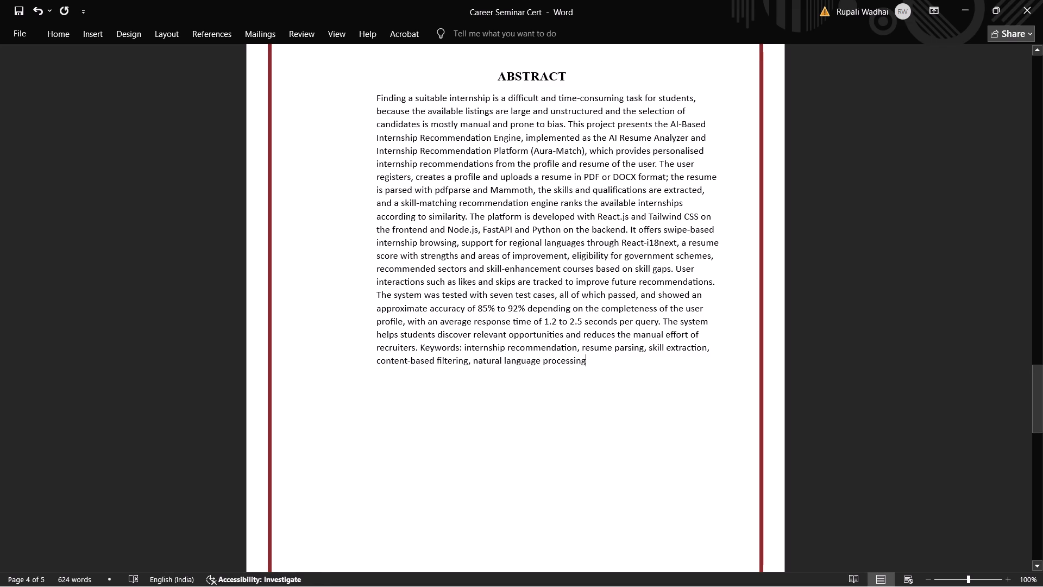
Set the new Abstract body text to font size 12 with 1.15 line spacing.
{"action": "left_click_drag", "start_coordinate": [598, 370], "coordinate": [376, 102]}
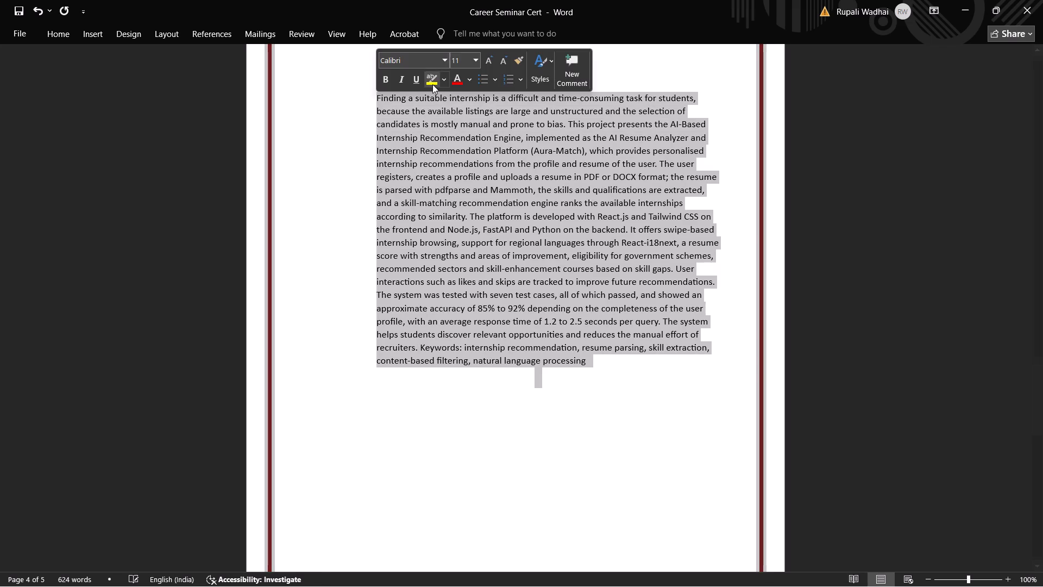
{"action": "left_click", "coordinate": [472, 61]}
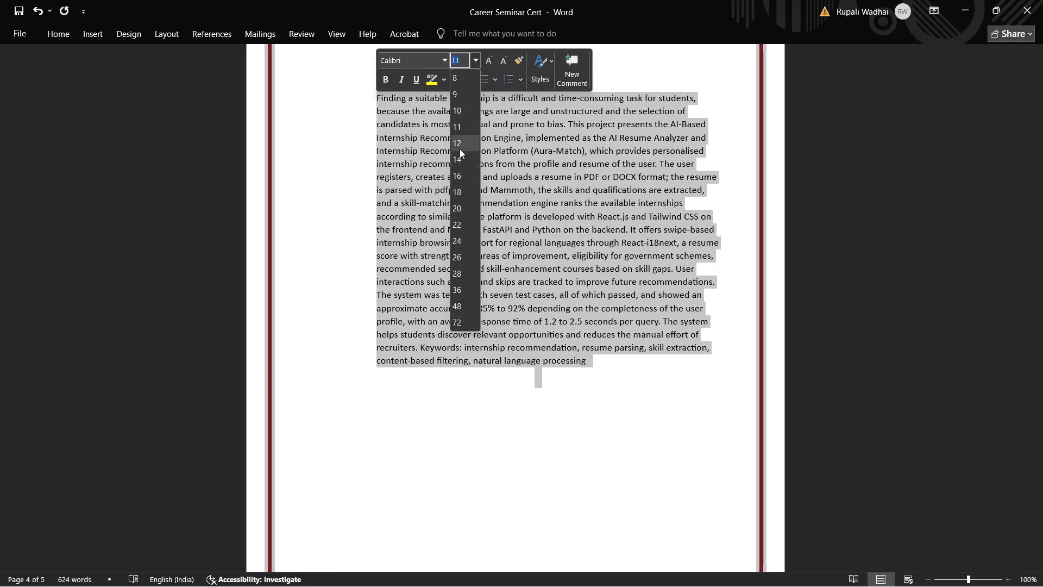
{"action": "left_click", "coordinate": [460, 145]}
{"action": "left_click", "coordinate": [62, 33]}
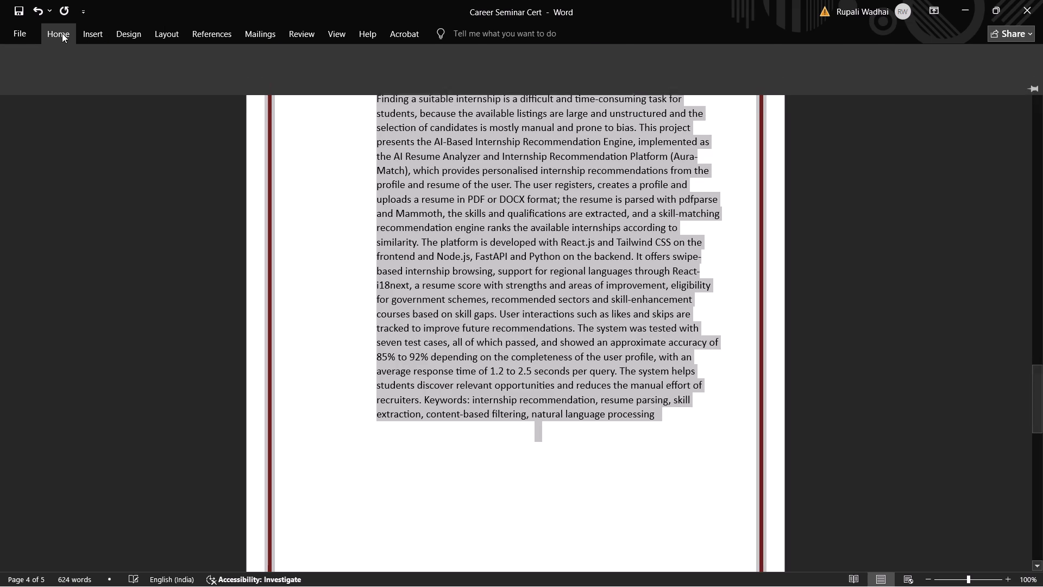
{"action": "left_click", "coordinate": [396, 79]}
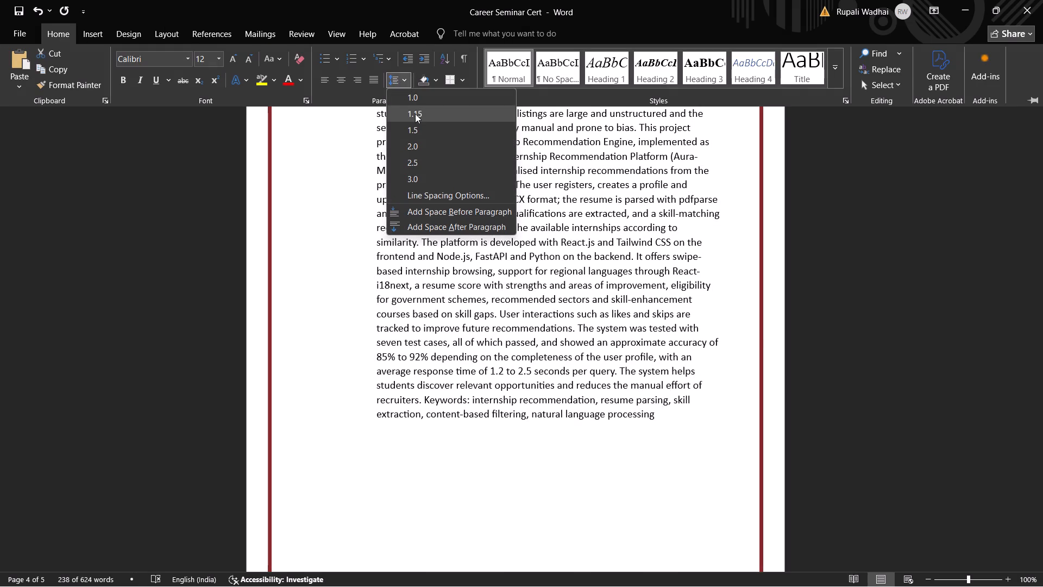
{"action": "left_click", "coordinate": [415, 114]}
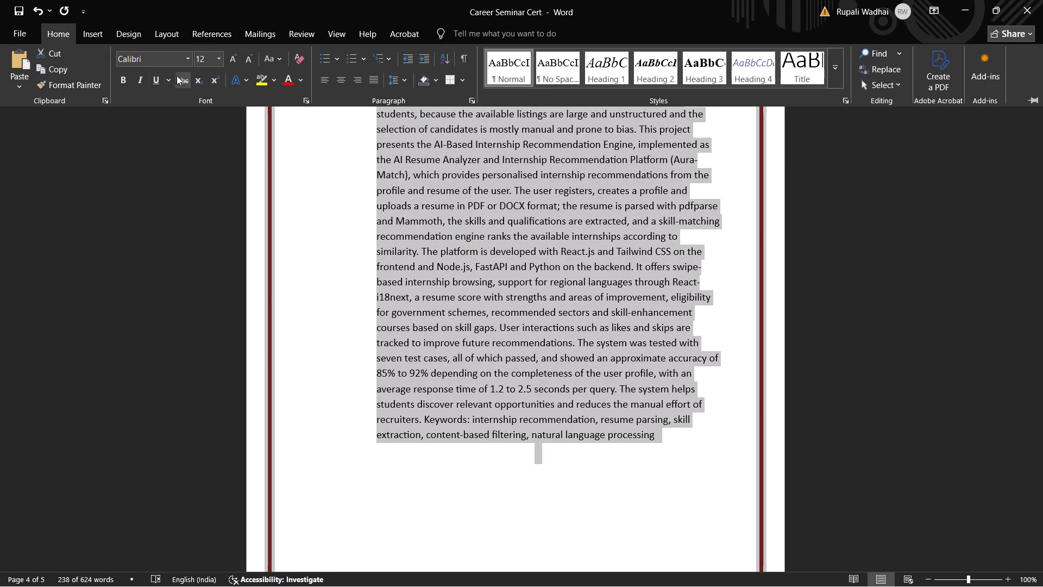
Change the font of the Abstract body text to Times New Roman.
{"action": "left_click", "coordinate": [180, 63]}
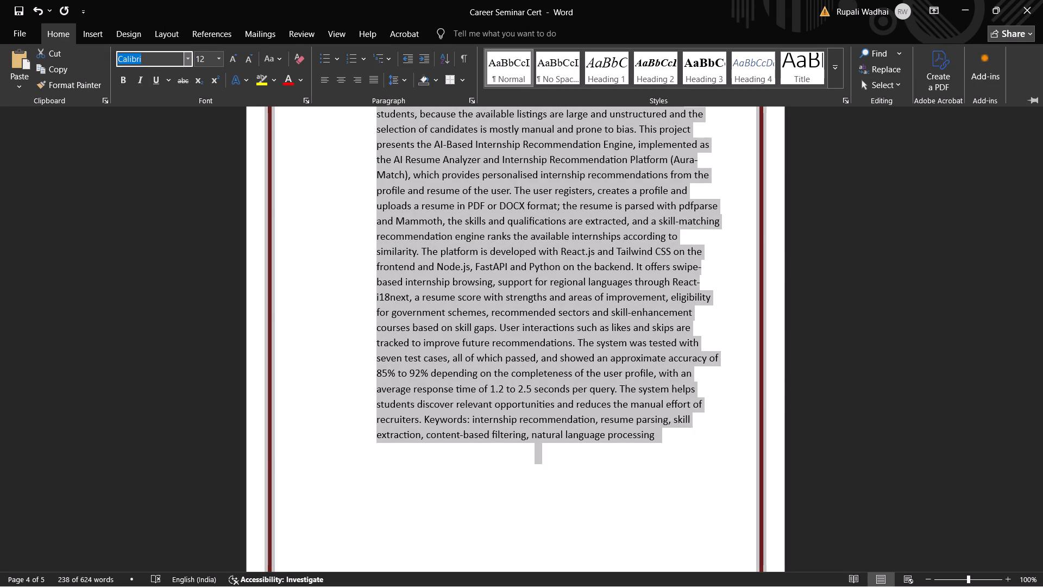
{"action": "left_click", "coordinate": [187, 63]}
{"action": "type", "text": "time"}
{"action": "key", "text": "space"}
{"action": "key", "text": "BackSpace"}
{"action": "type", "text": "s"}
{"action": "key", "text": "space"}
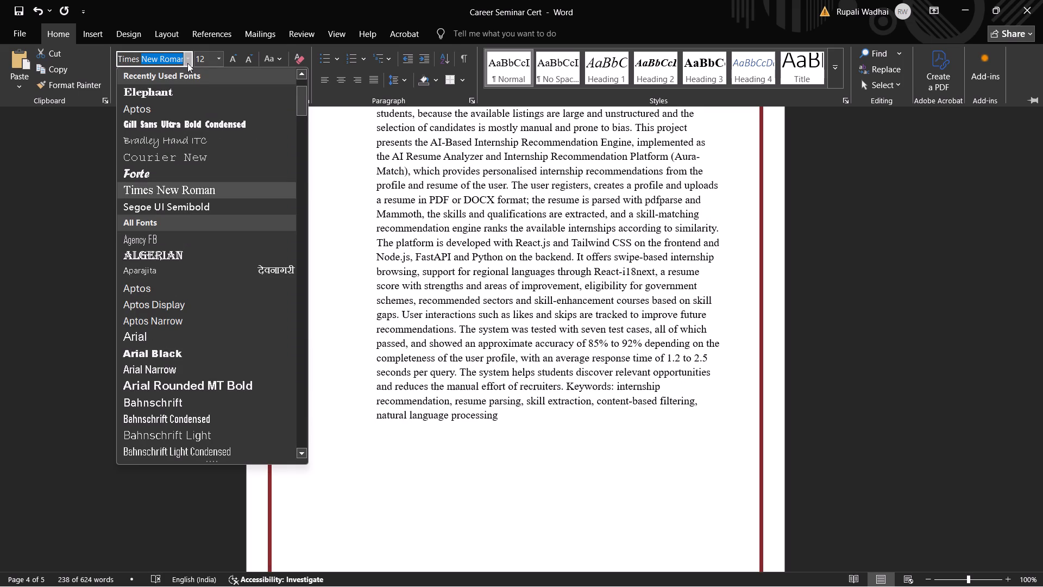
{"action": "key", "text": "Right"}
{"action": "key", "text": "Return"}
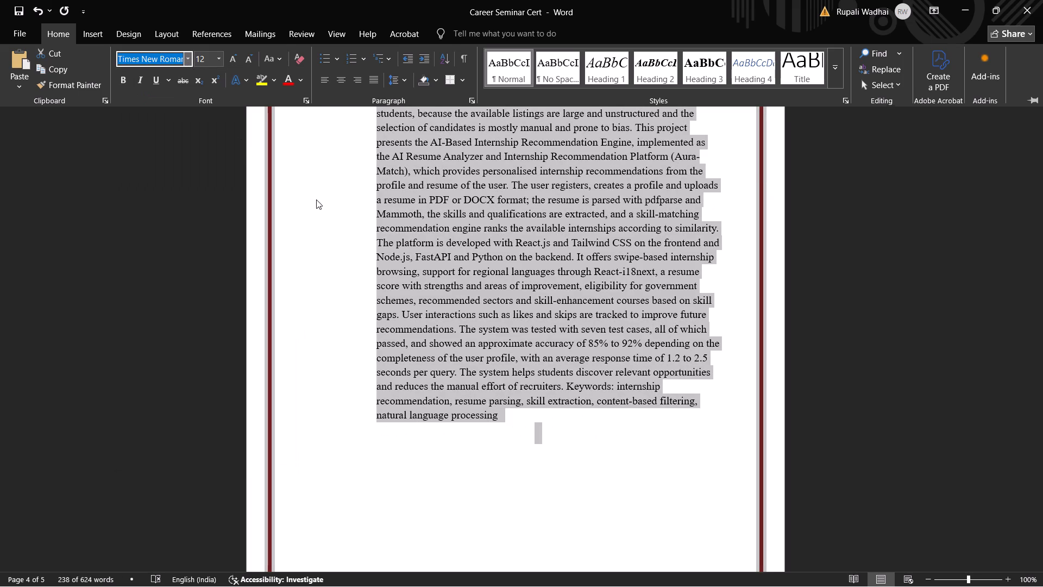
{"action": "left_click", "coordinate": [316, 199]}
Remove the indentation from the Abstract body paragraph, keeping its text intact.
{"action": "scroll", "coordinate": [316, 199], "scroll_direction": "up", "scroll_amount": 1}
{"action": "left_click", "coordinate": [352, 207]}
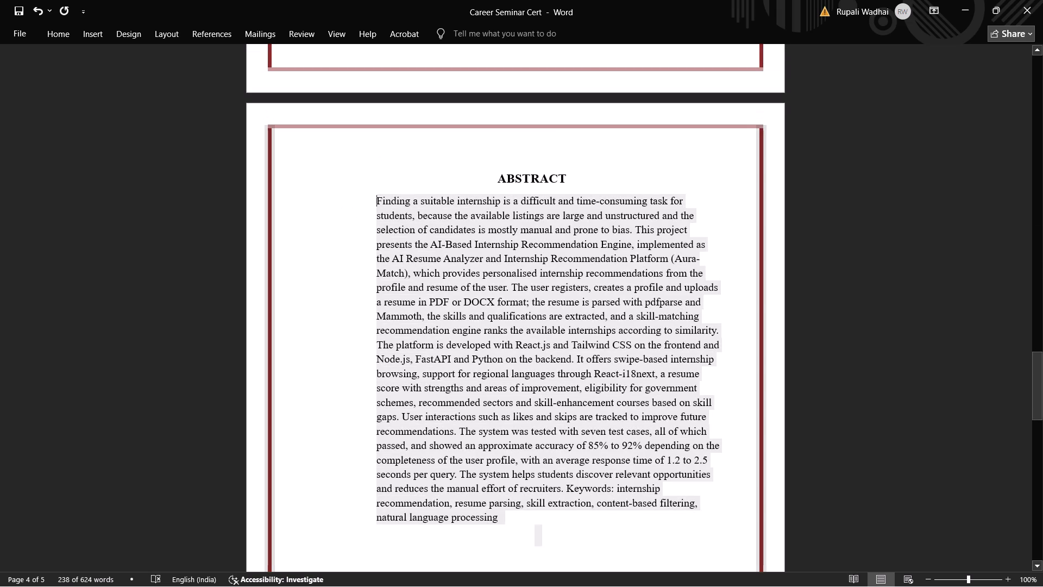
{"action": "key", "text": "BackSpace"}
{"action": "key", "text": "BackSpace"}
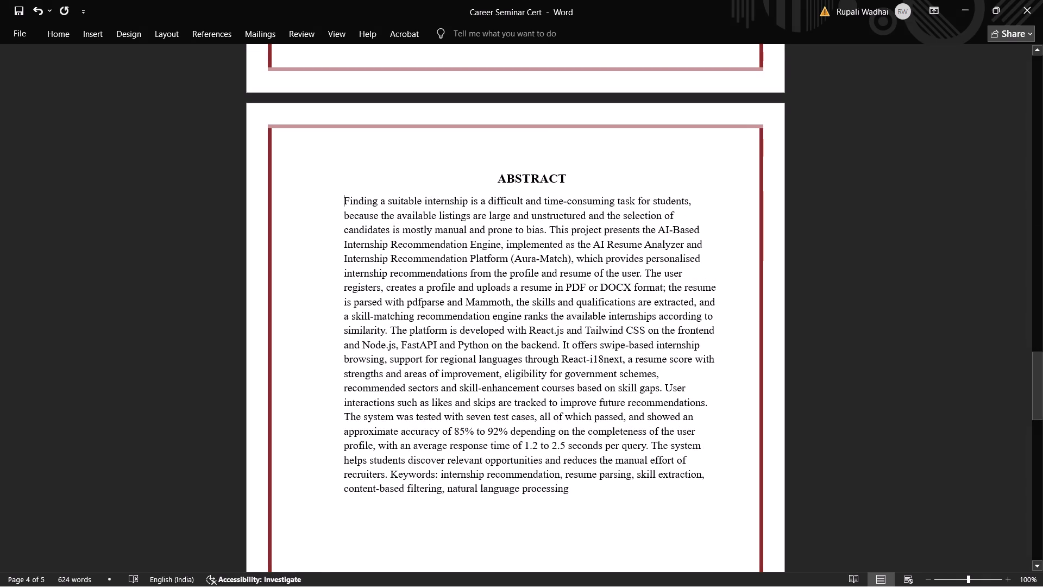
Delete the keyword "natural language processing" from the Abstract's end, finish with a period after "content-based filtering", and save the document.
{"action": "left_click_drag", "start_coordinate": [576, 492], "coordinate": [446, 491]}
{"action": "key", "text": "BackSpace"}
{"action": "key", "text": "BackSpace"}
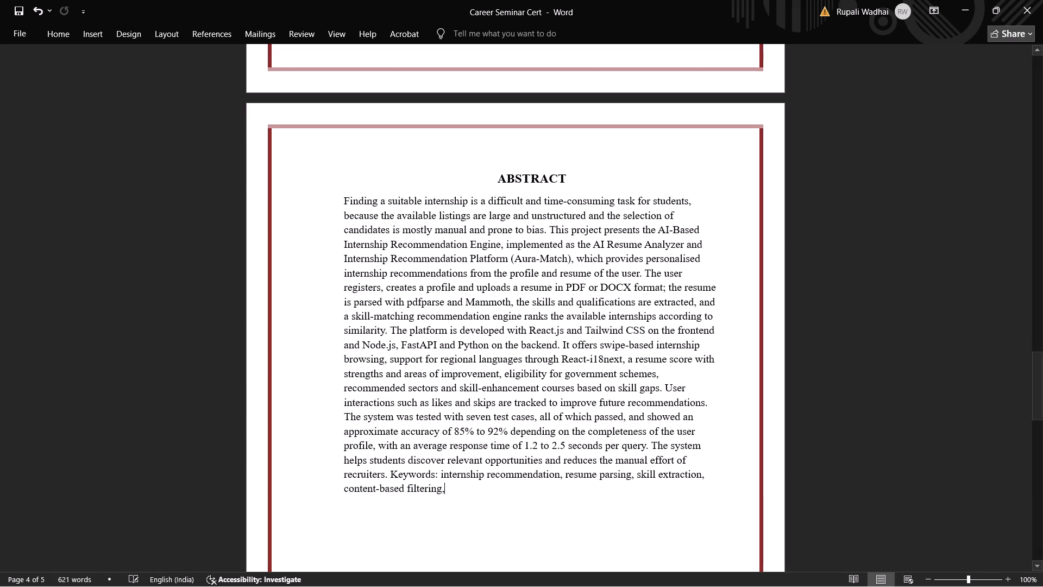
{"action": "key", "text": "BackSpace"}
{"action": "key", "text": "period"}
{"action": "key", "text": "ctrl+s"}
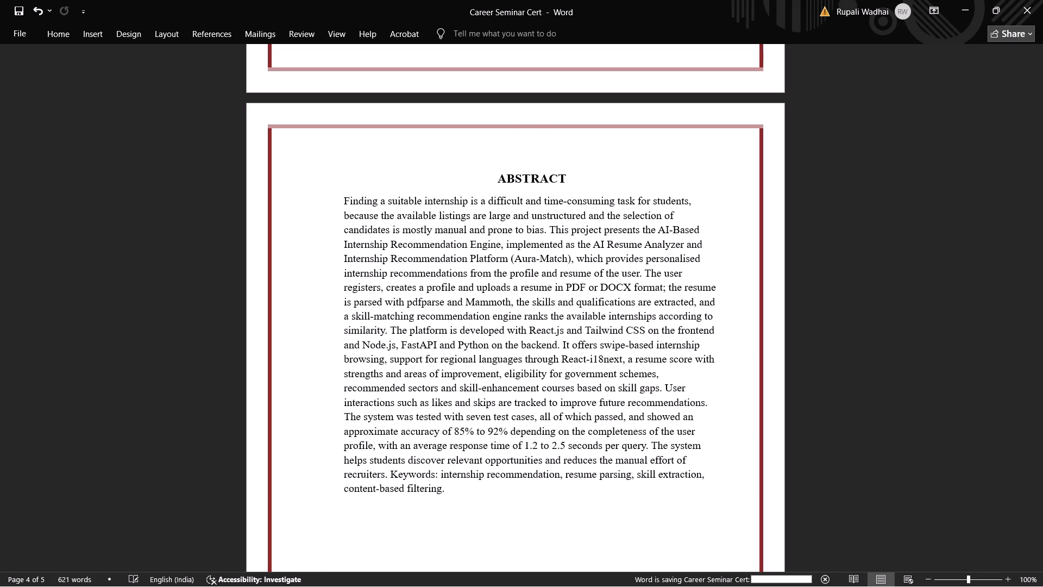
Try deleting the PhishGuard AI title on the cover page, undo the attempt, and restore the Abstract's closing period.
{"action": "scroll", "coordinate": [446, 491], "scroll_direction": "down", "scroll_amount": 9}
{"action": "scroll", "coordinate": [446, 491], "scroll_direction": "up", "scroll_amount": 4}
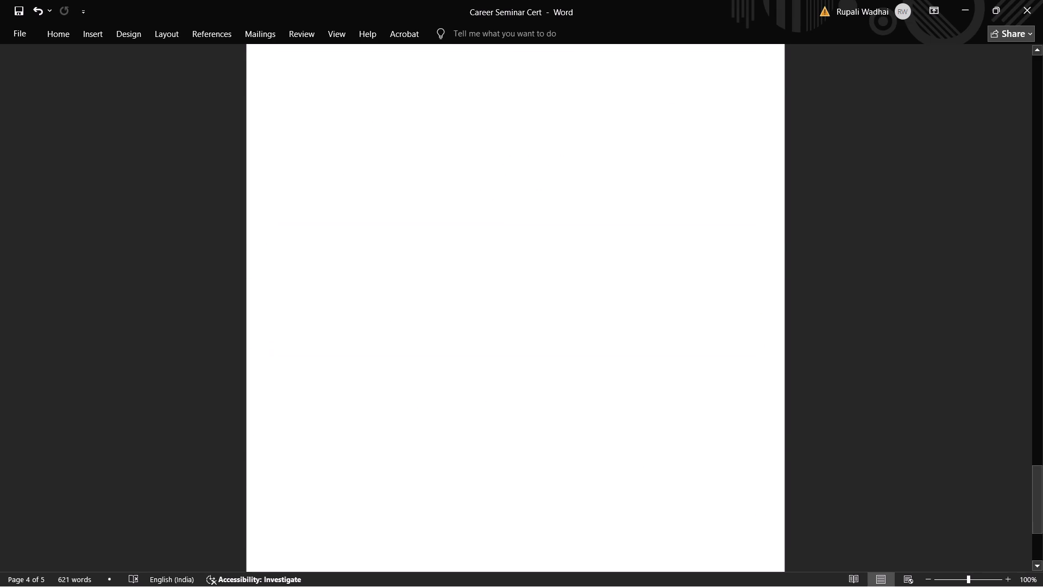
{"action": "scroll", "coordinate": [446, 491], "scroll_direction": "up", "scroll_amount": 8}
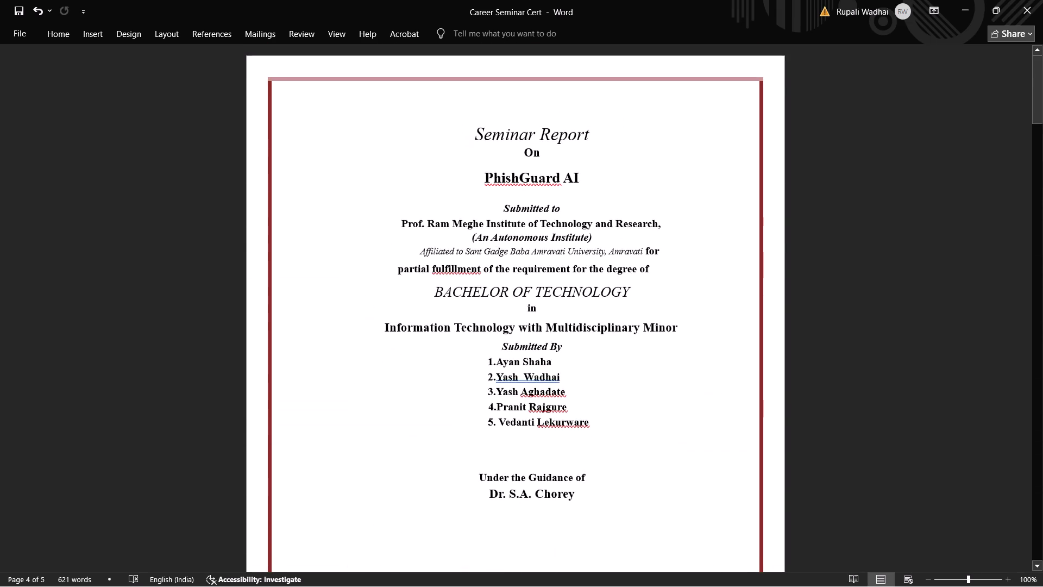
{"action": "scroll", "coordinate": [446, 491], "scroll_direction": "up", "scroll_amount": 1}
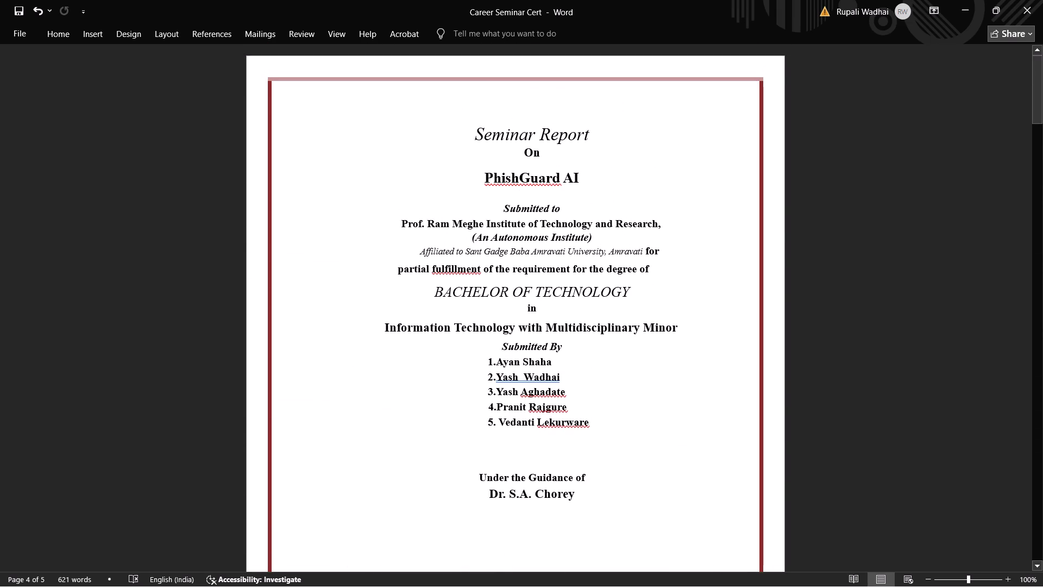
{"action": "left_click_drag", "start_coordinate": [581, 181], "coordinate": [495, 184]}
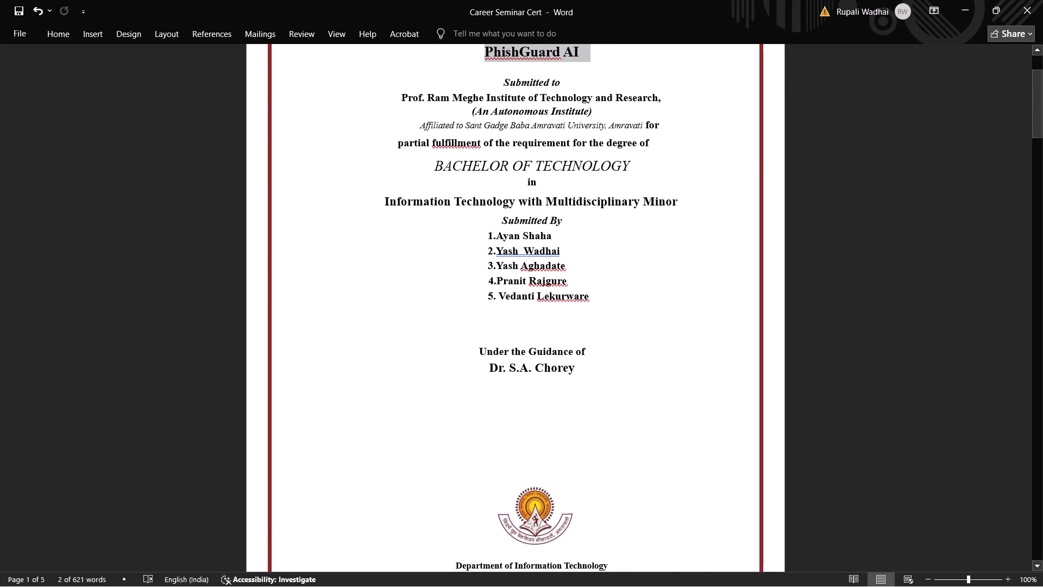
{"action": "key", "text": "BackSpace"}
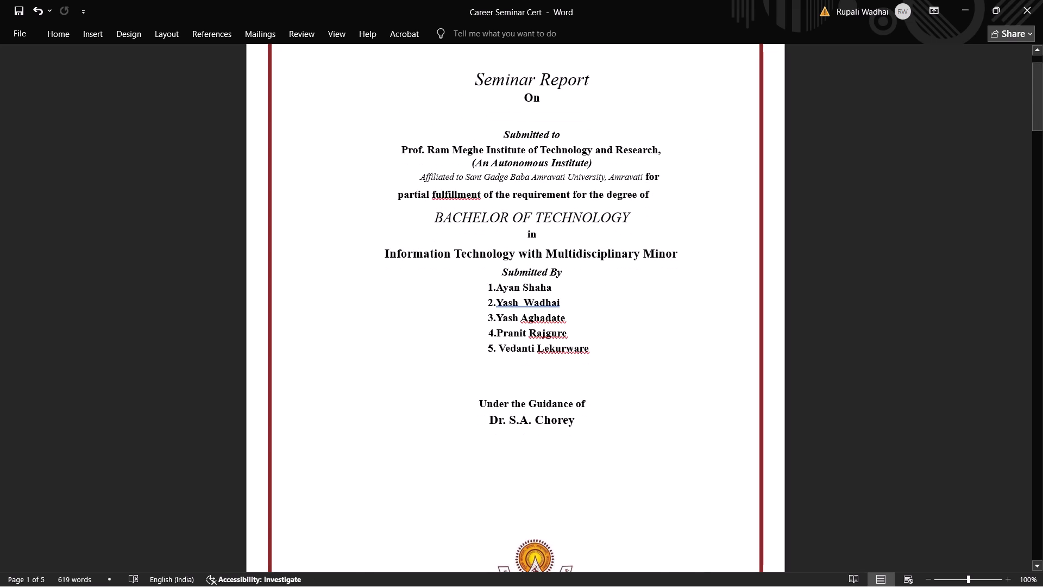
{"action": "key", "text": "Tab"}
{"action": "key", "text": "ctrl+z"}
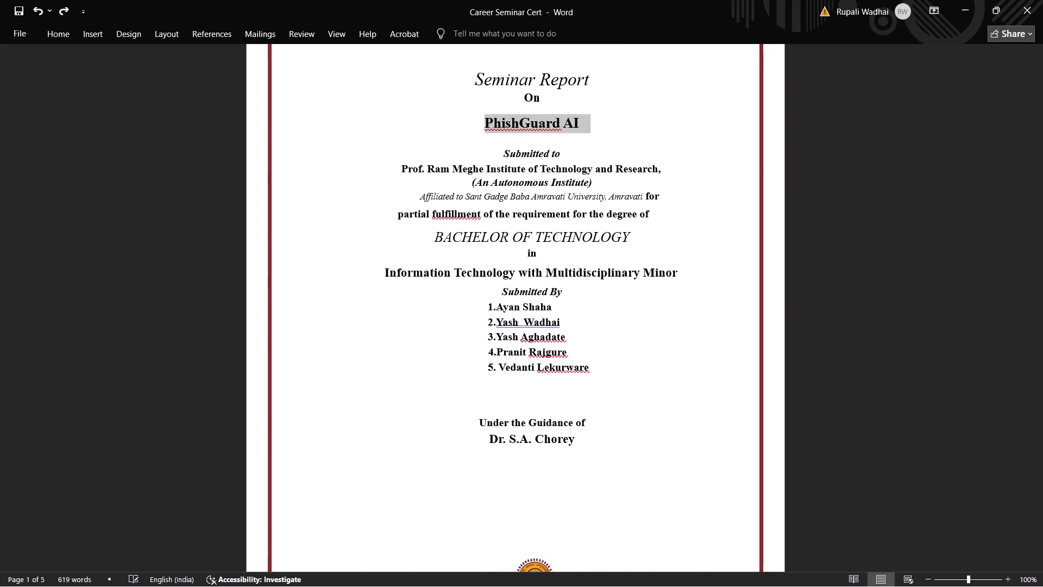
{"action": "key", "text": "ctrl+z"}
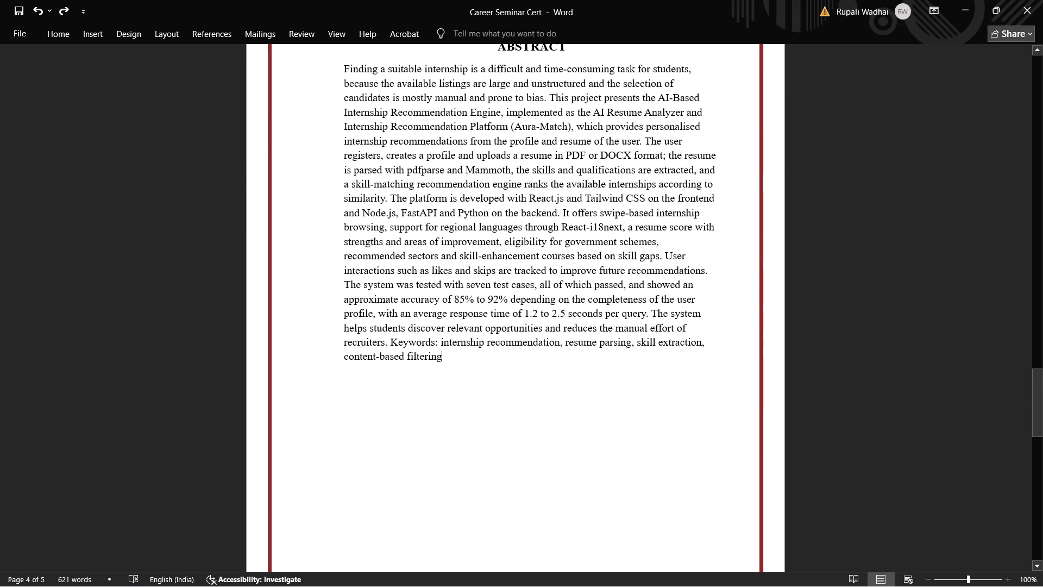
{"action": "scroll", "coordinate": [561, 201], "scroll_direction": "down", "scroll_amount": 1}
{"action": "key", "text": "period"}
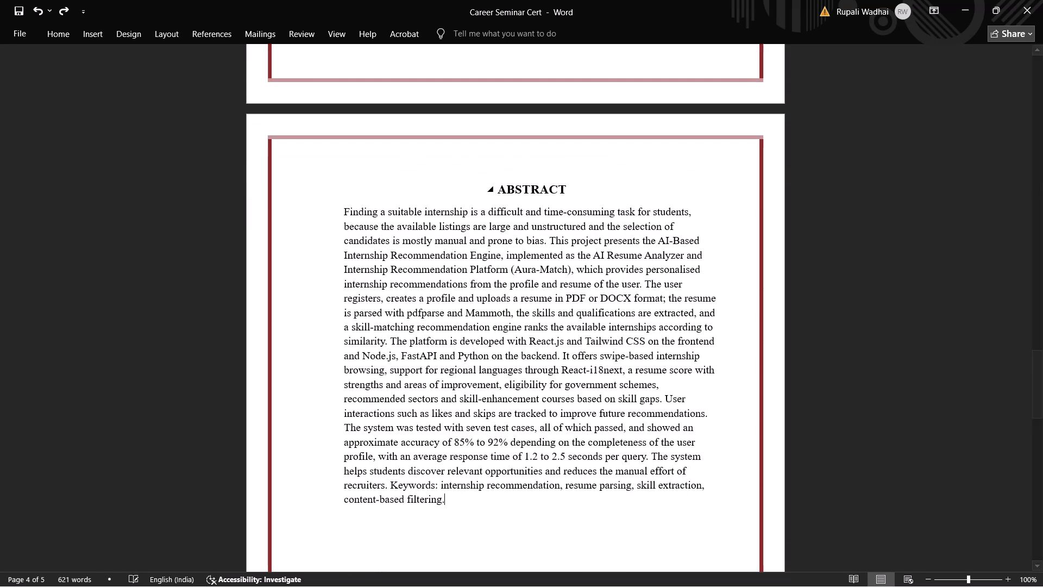
Insert "CareerPilot: AI internship Recommendation system" directly before PhishGuard AI in the cover page title, matching the Certificate page's wording.
{"action": "scroll", "coordinate": [561, 201], "scroll_direction": "up", "scroll_amount": 12}
{"action": "left_click", "coordinate": [577, 184]}
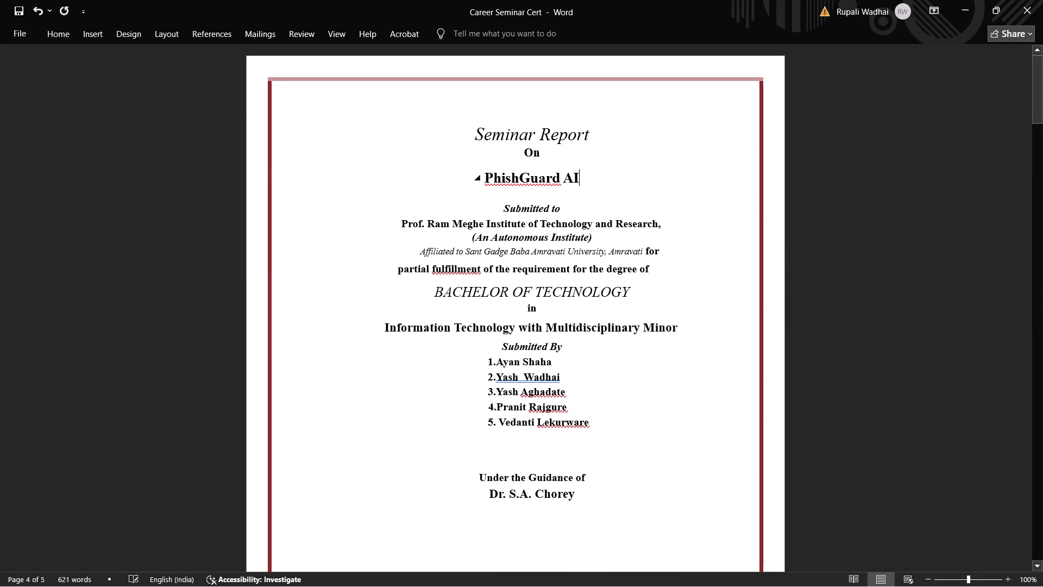
{"action": "key", "text": "Left"}
{"action": "key", "text": "Left"}
{"action": "key", "text": "Left"}
{"action": "key", "text": "Left"}
{"action": "key", "text": "Left"}
{"action": "key", "text": "Left"}
{"action": "key", "text": "Left"}
{"action": "key", "text": "Left"}
{"action": "key", "text": "Left"}
{"action": "key", "text": "Left"}
{"action": "key", "text": "Left"}
{"action": "key", "text": "Left"}
{"action": "key", "text": "Left"}
{"action": "key", "text": "Left"}
{"action": "key", "text": "Left"}
{"action": "key", "text": "Down"}
{"action": "key", "text": "Left"}
{"action": "key", "text": "Left"}
{"action": "key", "text": "Left"}
{"action": "key", "text": "Left"}
{"action": "key", "text": "Left"}
{"action": "key", "text": "Left"}
{"action": "key", "text": "Left"}
{"action": "type", "text": "Career"}
{"action": "type", "text": "Pilot"}
{"action": "type", "text": ": AI internship"}
{"action": "key", "text": "space"}
{"action": "scroll", "coordinate": [577, 184], "scroll_direction": "down", "scroll_amount": 3}
{"action": "scroll", "coordinate": [577, 184], "scroll_direction": "up", "scroll_amount": 1}
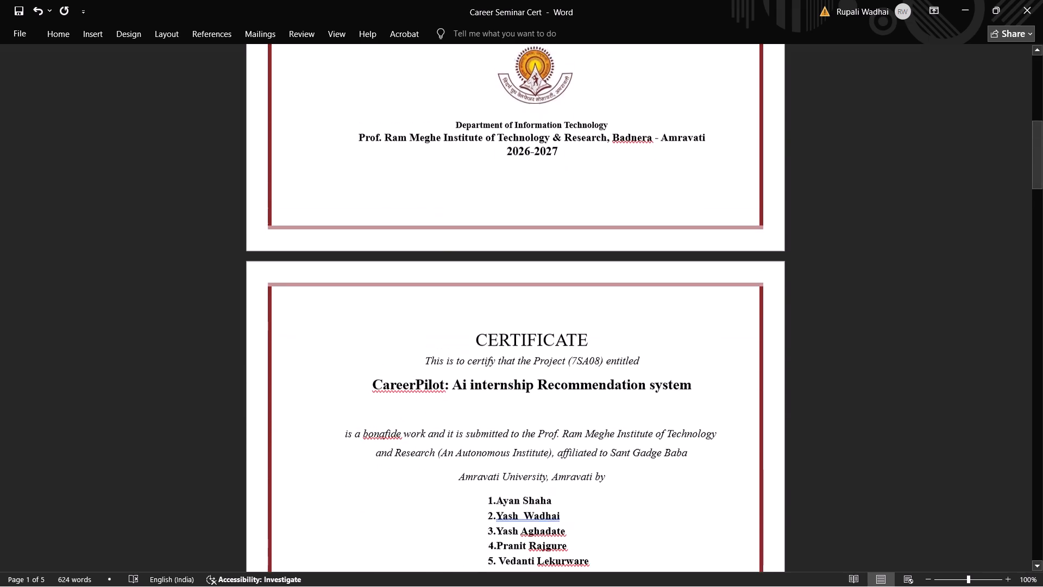
{"action": "scroll", "coordinate": [577, 184], "scroll_direction": "up", "scroll_amount": 1}
{"action": "type", "text": "Recommendation systeme"}
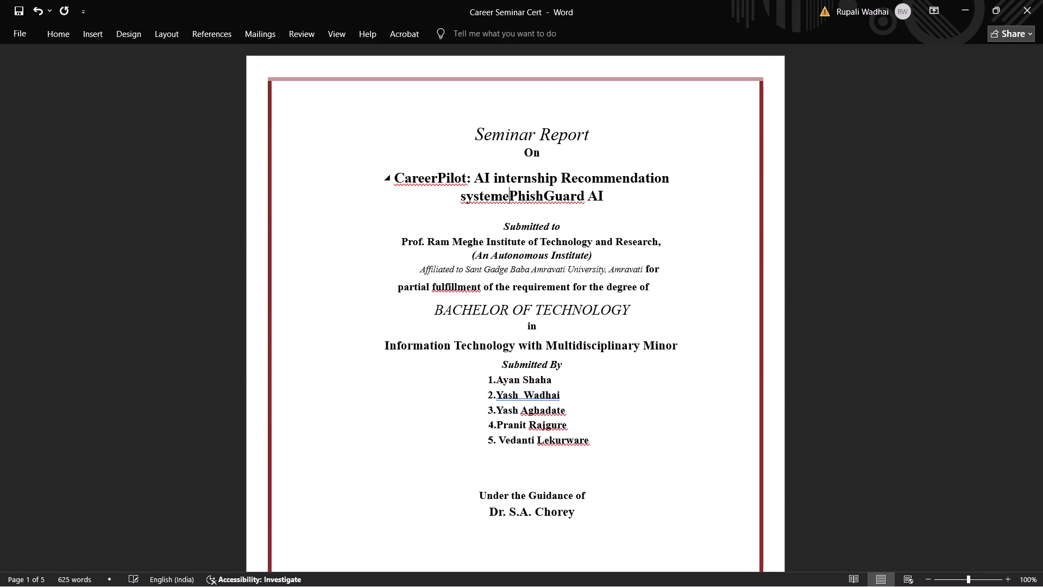
{"action": "key", "text": "BackSpace"}
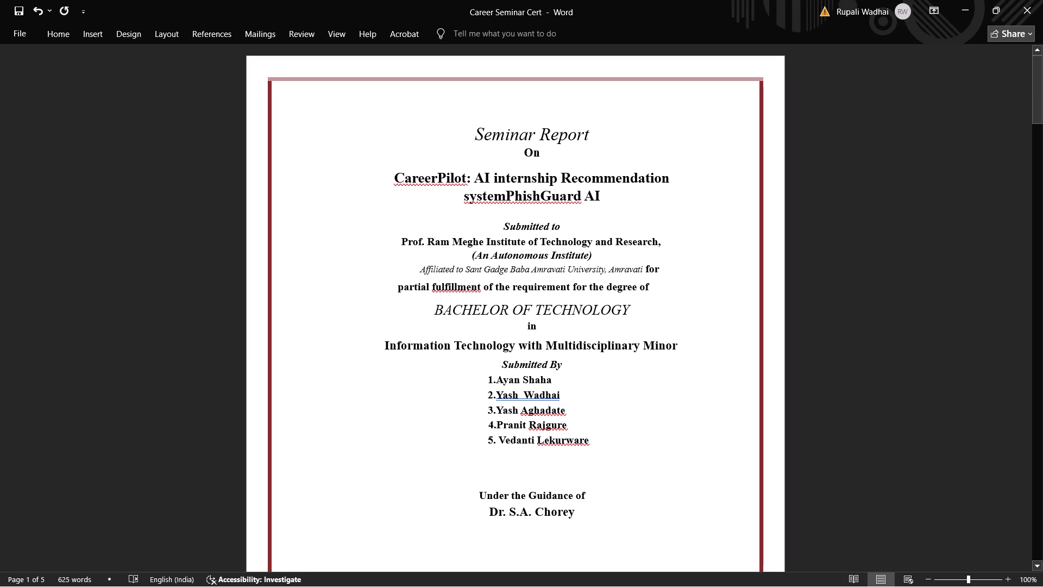
Delete the old "PhishGuard AI" wording from the end of the cover page title.
{"action": "left_click_drag", "start_coordinate": [605, 198], "coordinate": [514, 198]}
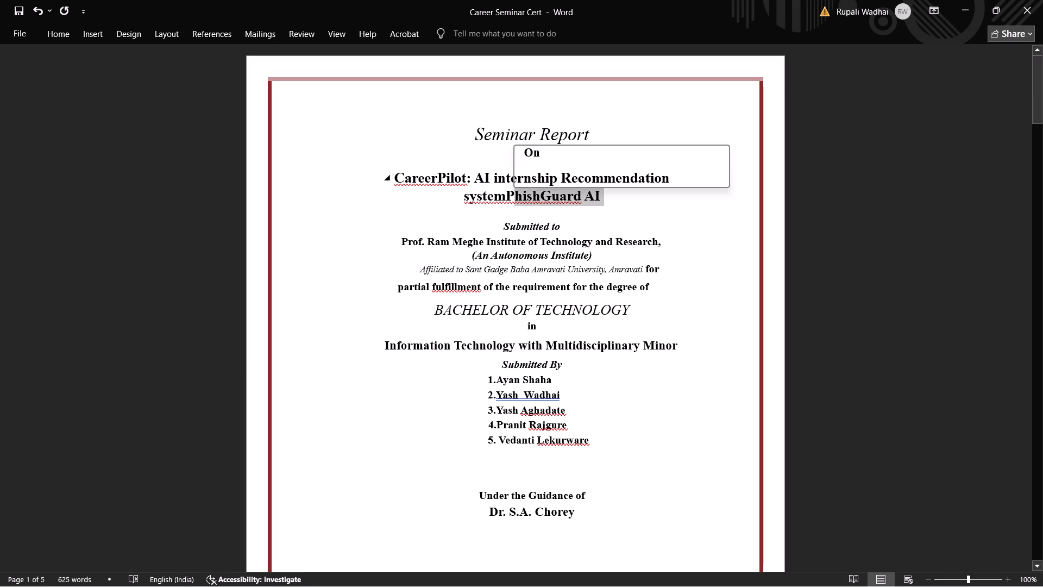
{"action": "key", "text": "BackSpace"}
{"action": "key", "text": "BackSpace"}
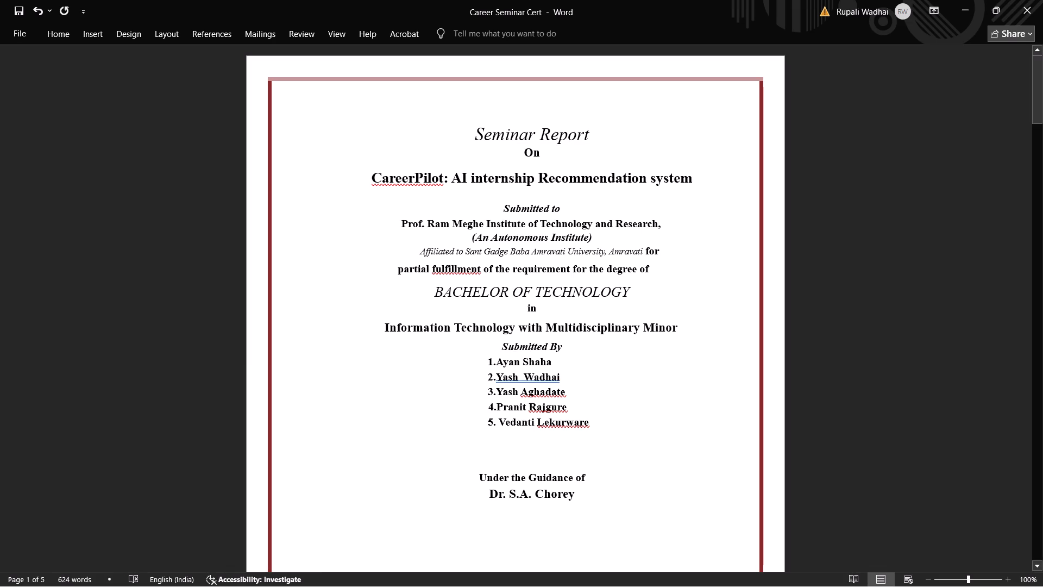
Capitalise the word "System" in the cover page title and save the document.
{"action": "left_click", "coordinate": [658, 179]}
{"action": "key", "text": "Left"}
{"action": "key", "text": "Right"}
{"action": "key", "text": "BackSpace"}
{"action": "key", "text": "shift+s"}
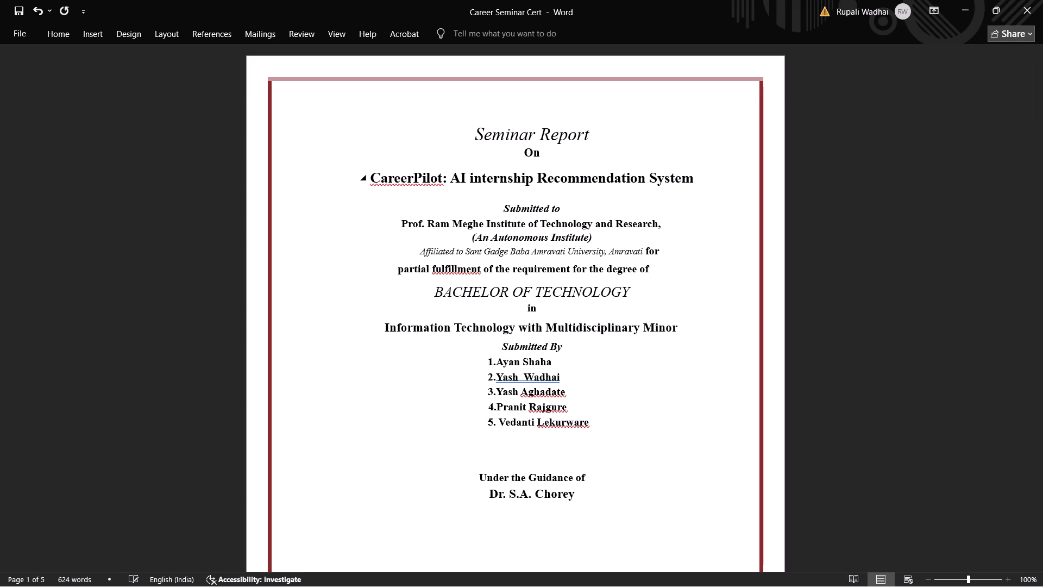
{"action": "key", "text": "ctrl+s"}
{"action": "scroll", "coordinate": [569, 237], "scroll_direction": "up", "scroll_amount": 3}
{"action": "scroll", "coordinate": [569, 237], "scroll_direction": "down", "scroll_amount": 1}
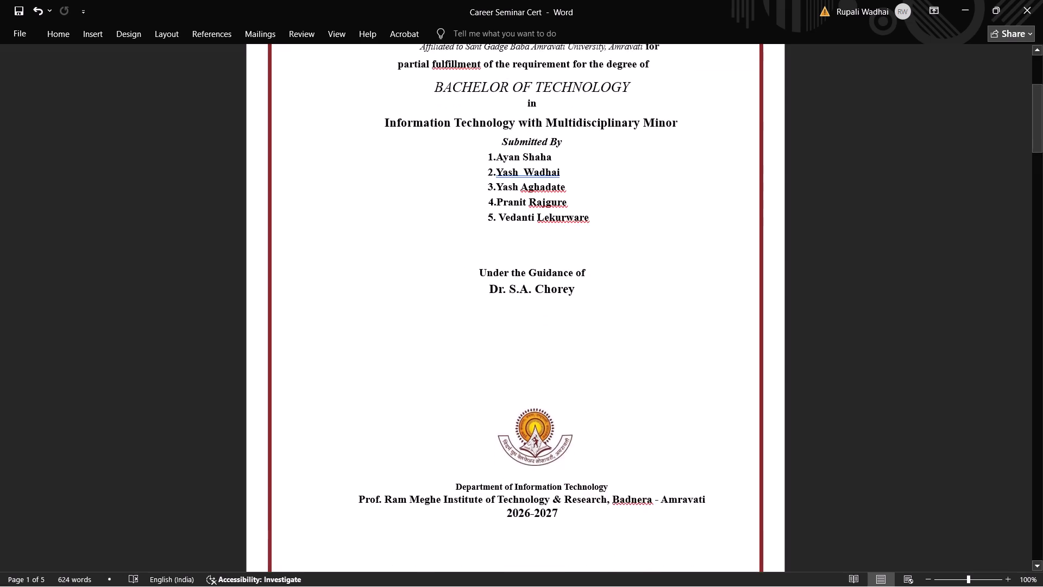
Review the cover, Certificate and Acknowledgement pages for details still left over from the previous project team.
{"action": "scroll", "coordinate": [569, 237], "scroll_direction": "down", "scroll_amount": 3}
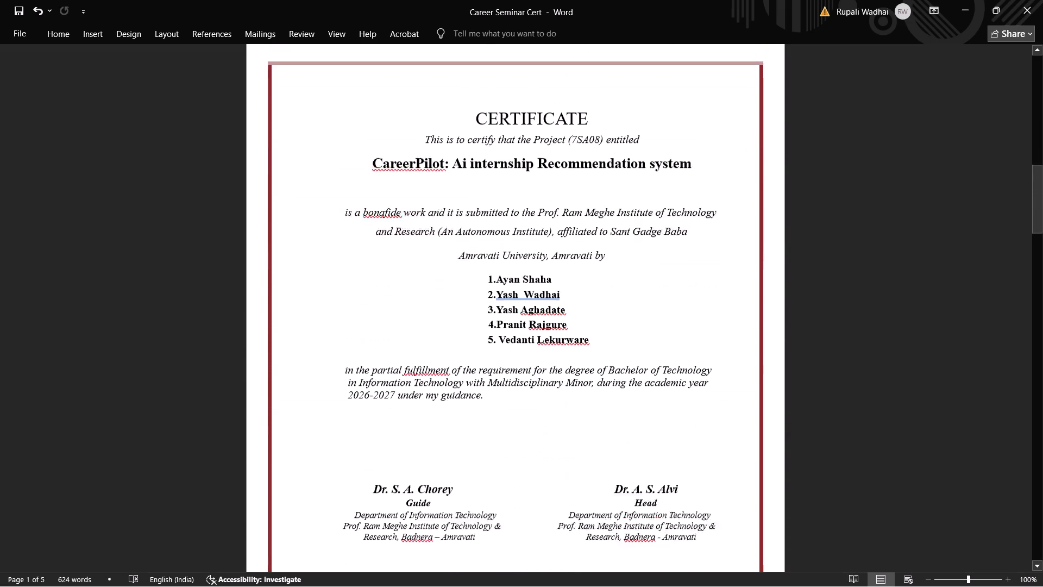
{"action": "scroll", "coordinate": [569, 237], "scroll_direction": "down", "scroll_amount": 2}
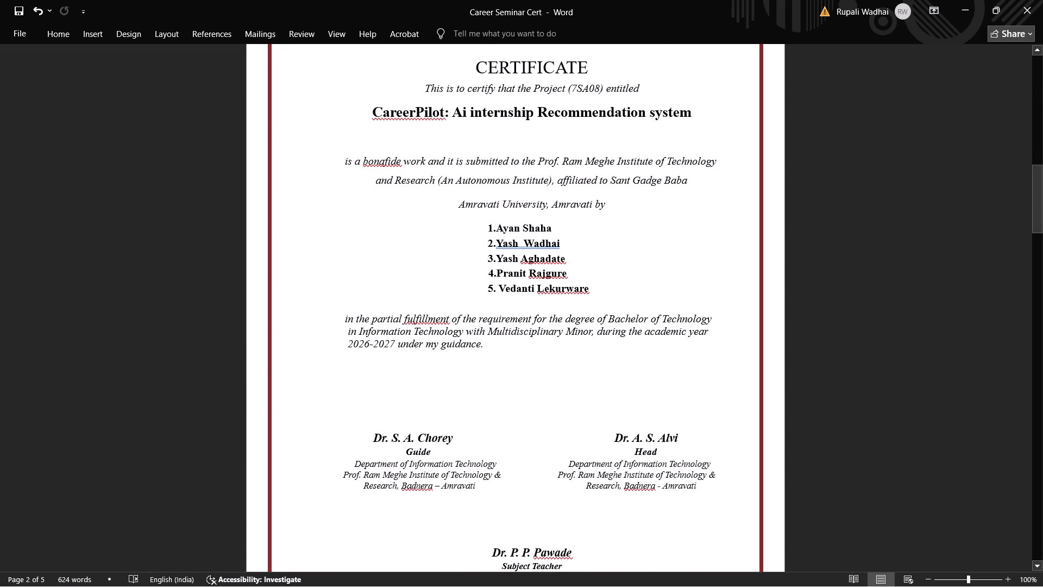
{"action": "scroll", "coordinate": [569, 237], "scroll_direction": "down", "scroll_amount": 3}
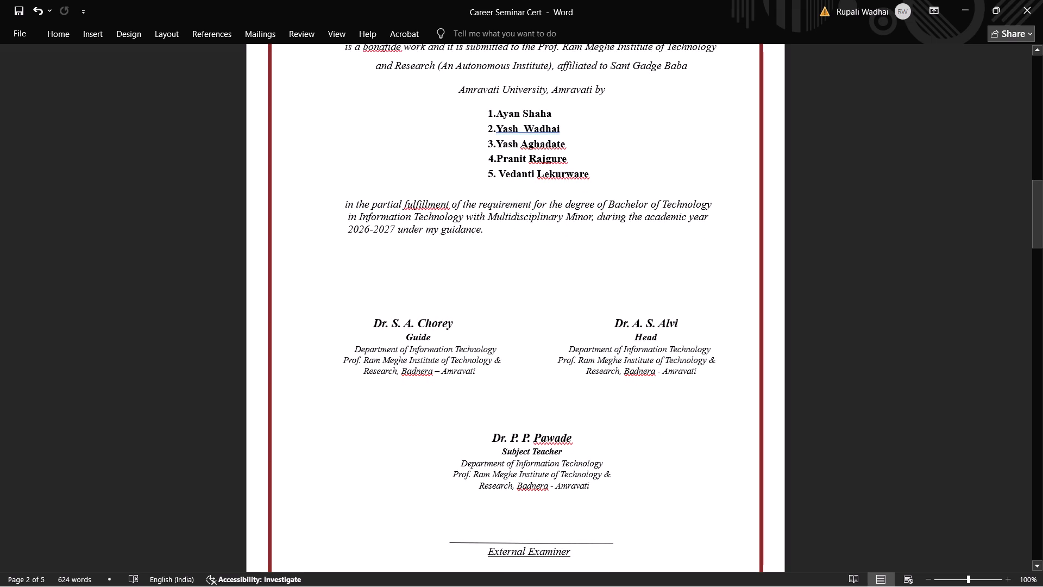
{"action": "scroll", "coordinate": [569, 237], "scroll_direction": "down", "scroll_amount": 2}
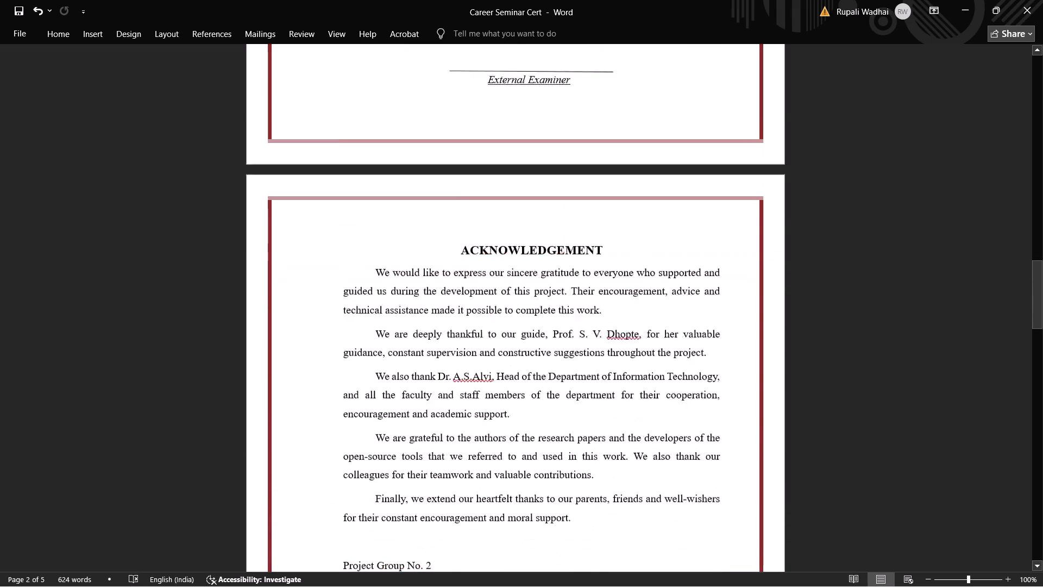
{"action": "scroll", "coordinate": [569, 237], "scroll_direction": "down", "scroll_amount": 2}
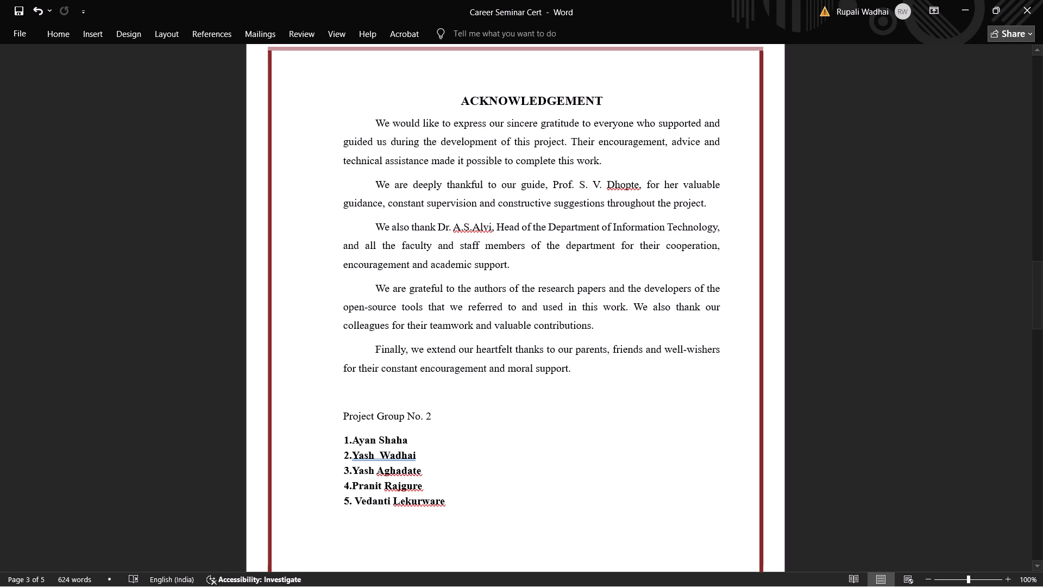
Replace the old guide's name in the Acknowledgement with the initials and surname of the guide named on the Certificate page.
{"action": "left_click_drag", "start_coordinate": [637, 185], "coordinate": [579, 189]}
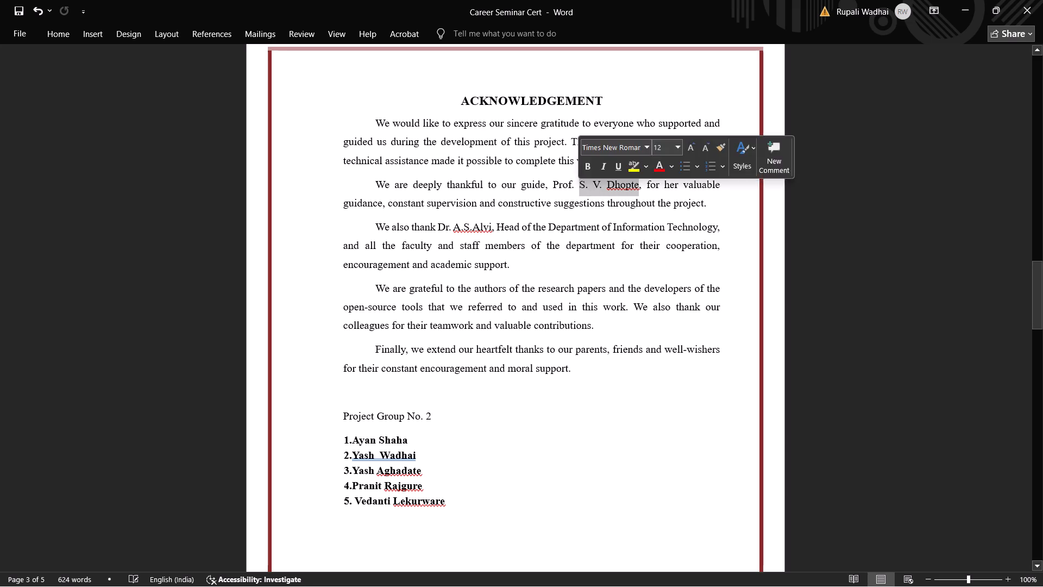
{"action": "key", "text": "BackSpace"}
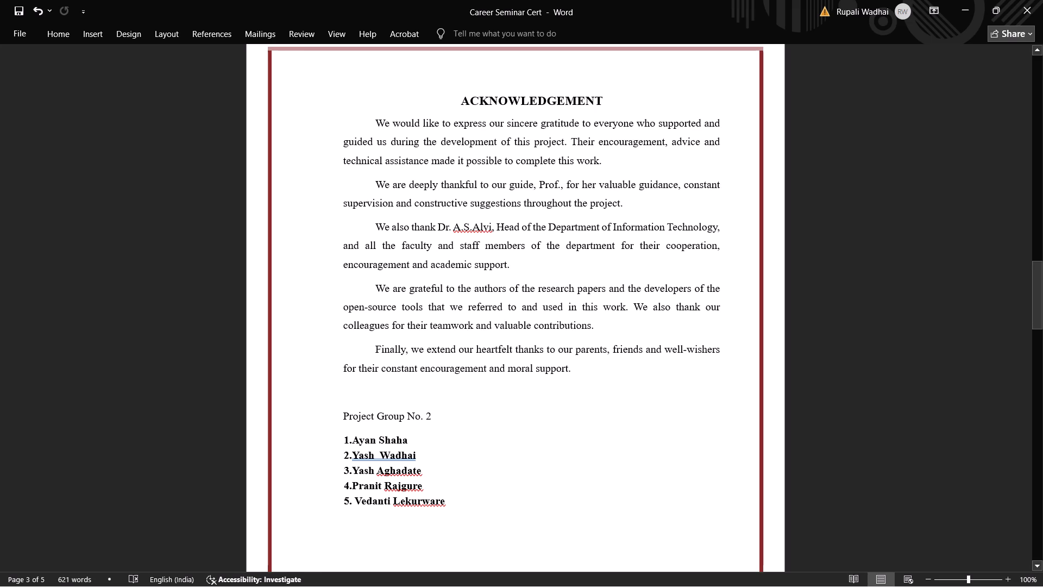
{"action": "key", "text": "space"}
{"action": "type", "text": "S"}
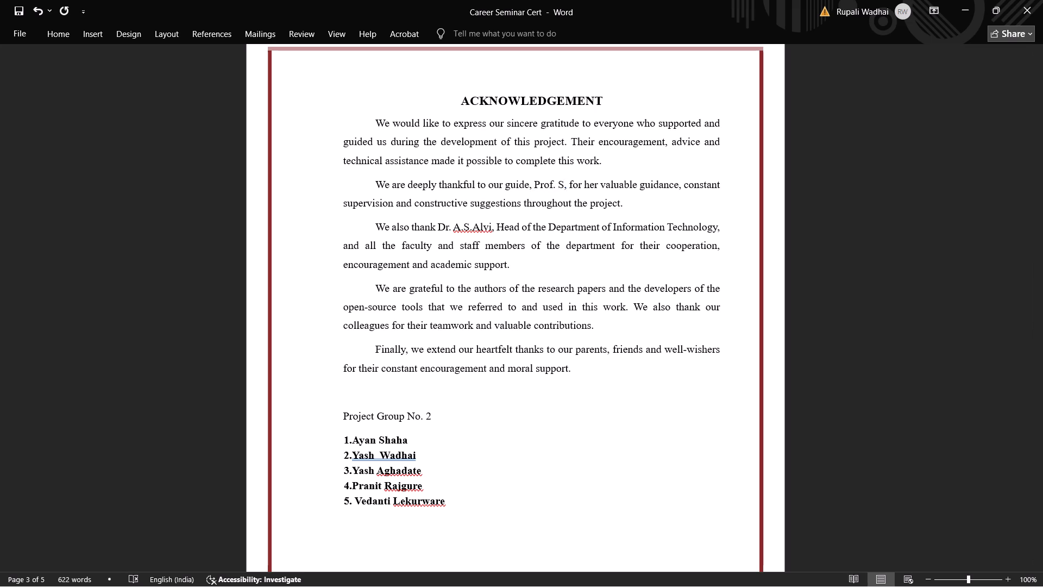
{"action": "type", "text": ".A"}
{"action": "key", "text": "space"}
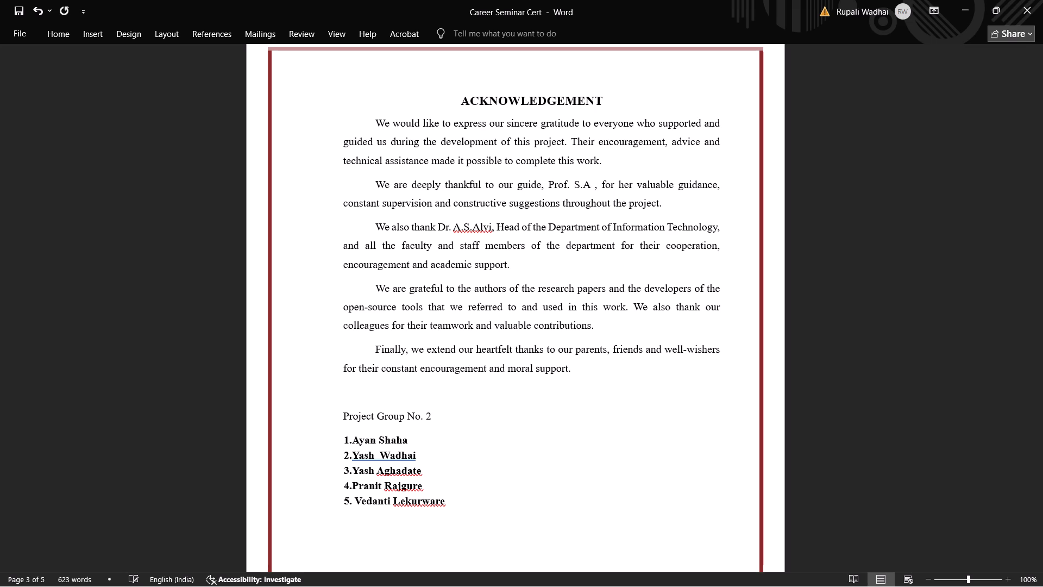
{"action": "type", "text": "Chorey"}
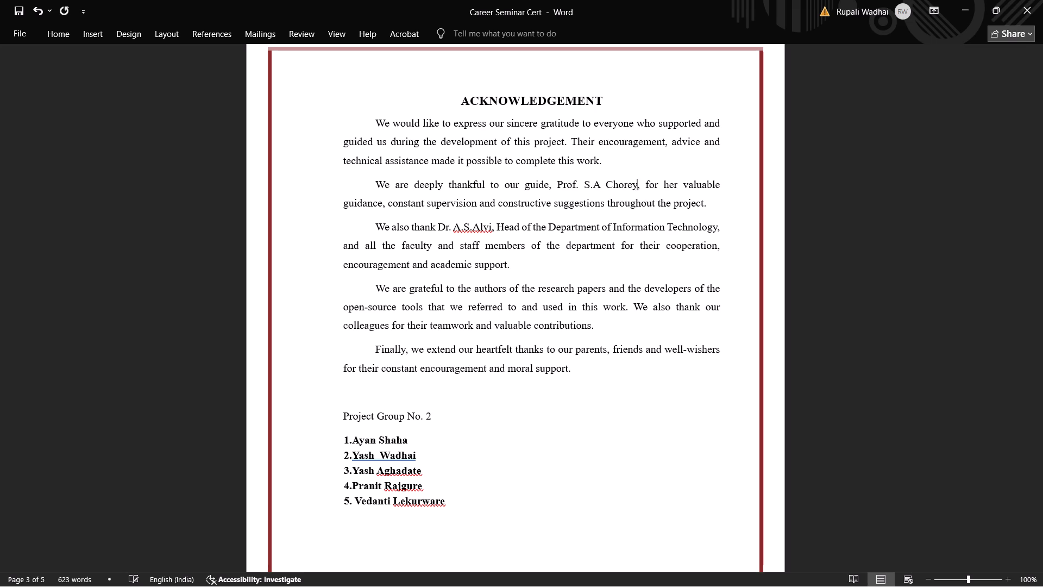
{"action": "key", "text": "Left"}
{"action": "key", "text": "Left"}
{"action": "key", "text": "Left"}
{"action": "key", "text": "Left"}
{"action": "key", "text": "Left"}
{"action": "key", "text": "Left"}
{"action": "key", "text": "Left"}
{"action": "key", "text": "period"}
Change the guide's title in the Acknowledgement to "Dr", keeping the period that follows it.
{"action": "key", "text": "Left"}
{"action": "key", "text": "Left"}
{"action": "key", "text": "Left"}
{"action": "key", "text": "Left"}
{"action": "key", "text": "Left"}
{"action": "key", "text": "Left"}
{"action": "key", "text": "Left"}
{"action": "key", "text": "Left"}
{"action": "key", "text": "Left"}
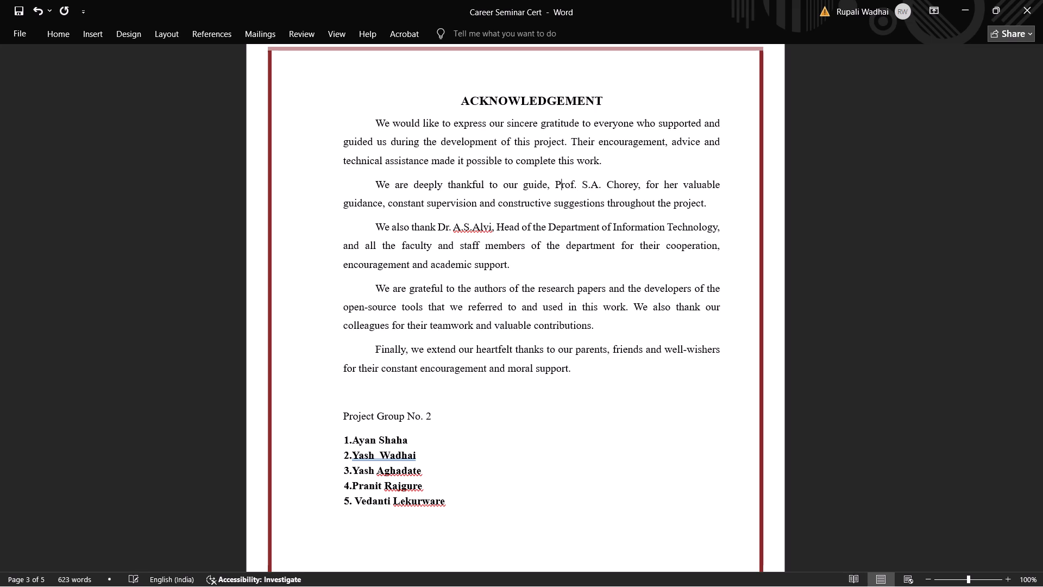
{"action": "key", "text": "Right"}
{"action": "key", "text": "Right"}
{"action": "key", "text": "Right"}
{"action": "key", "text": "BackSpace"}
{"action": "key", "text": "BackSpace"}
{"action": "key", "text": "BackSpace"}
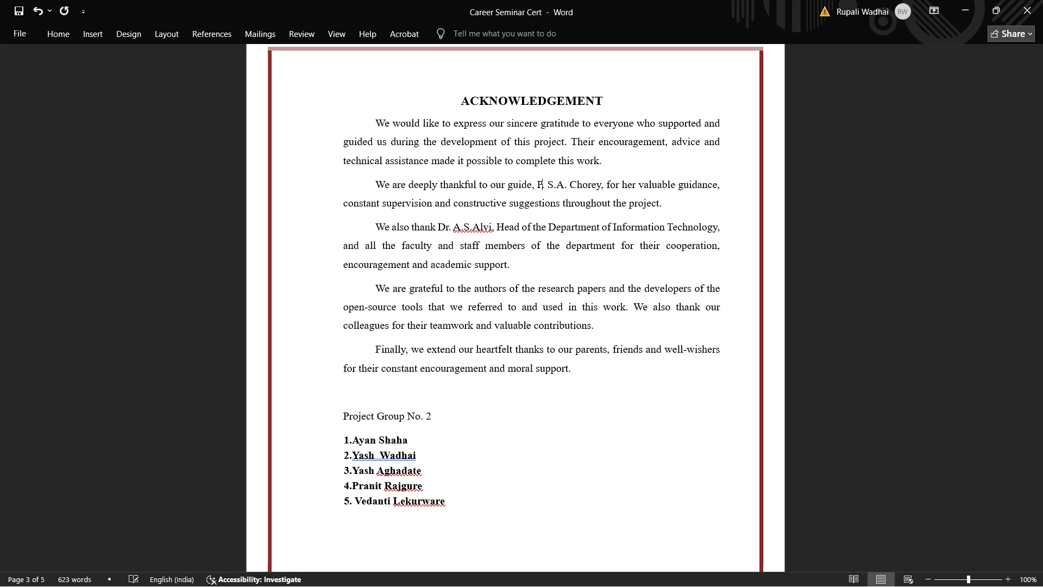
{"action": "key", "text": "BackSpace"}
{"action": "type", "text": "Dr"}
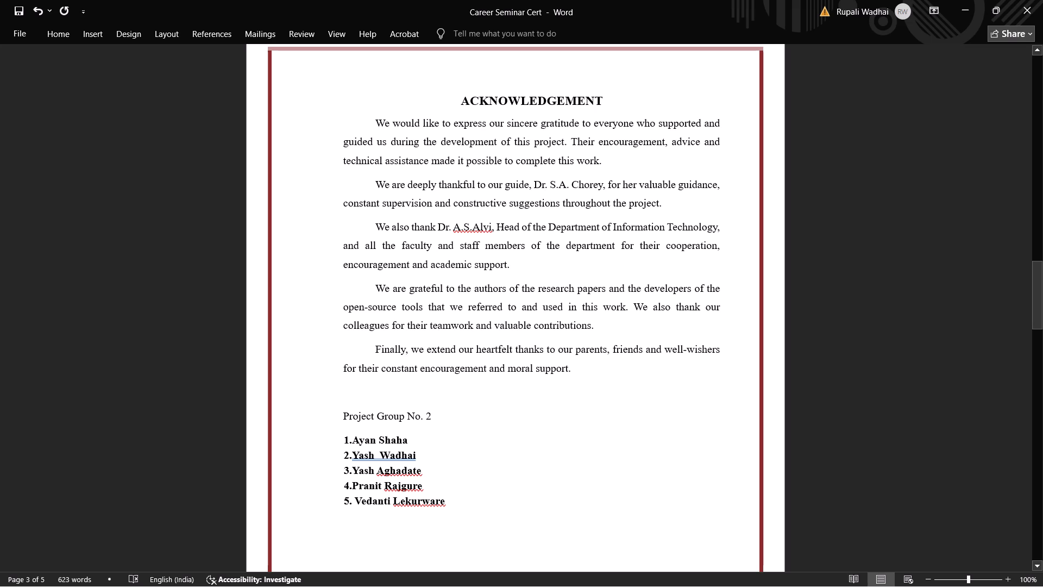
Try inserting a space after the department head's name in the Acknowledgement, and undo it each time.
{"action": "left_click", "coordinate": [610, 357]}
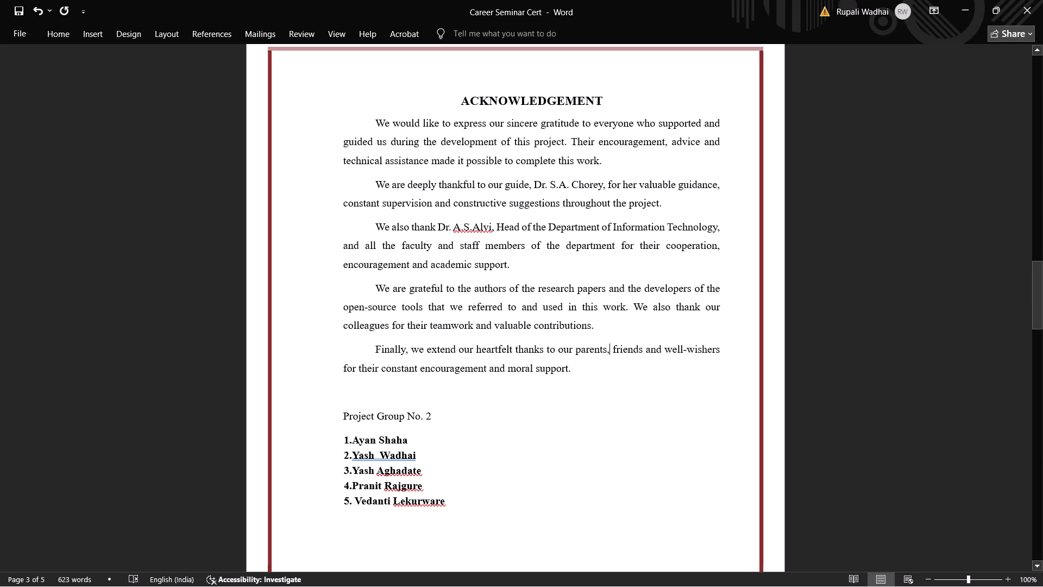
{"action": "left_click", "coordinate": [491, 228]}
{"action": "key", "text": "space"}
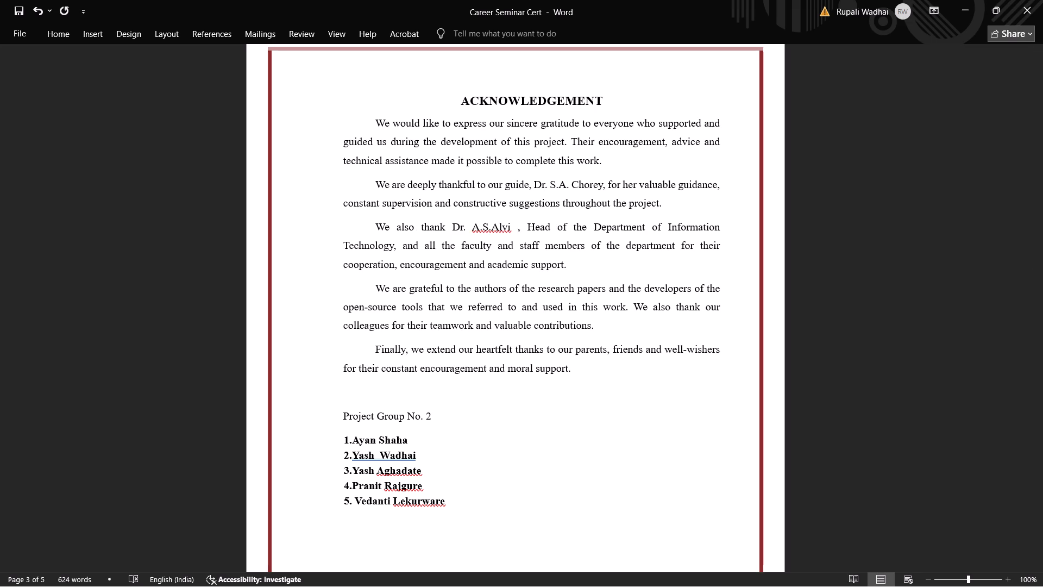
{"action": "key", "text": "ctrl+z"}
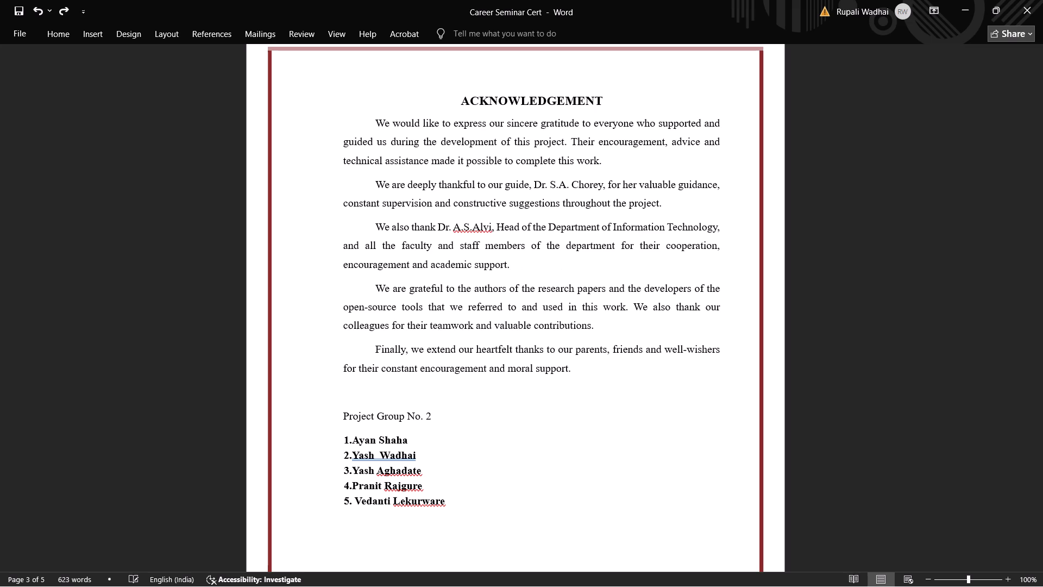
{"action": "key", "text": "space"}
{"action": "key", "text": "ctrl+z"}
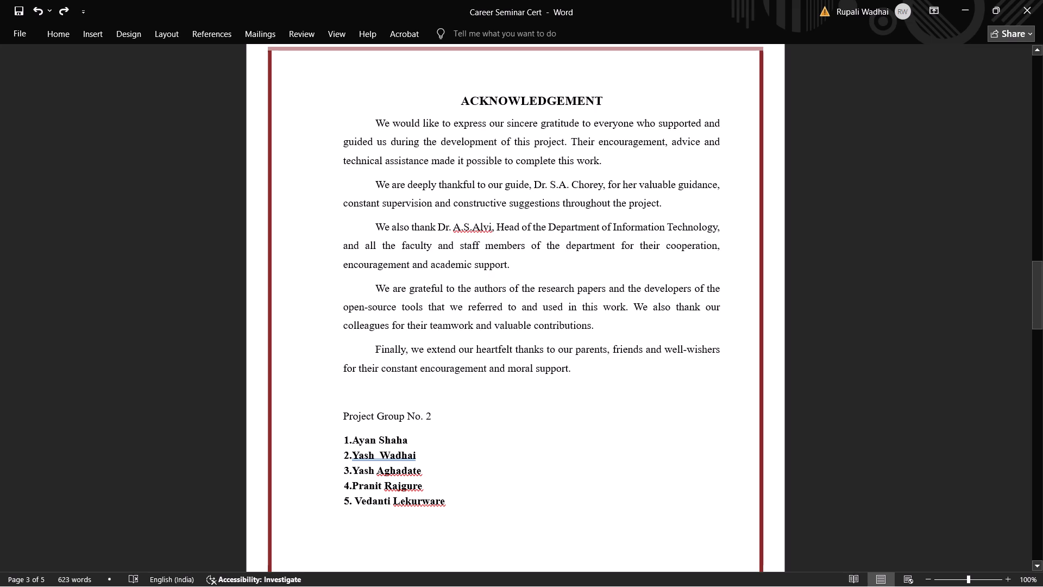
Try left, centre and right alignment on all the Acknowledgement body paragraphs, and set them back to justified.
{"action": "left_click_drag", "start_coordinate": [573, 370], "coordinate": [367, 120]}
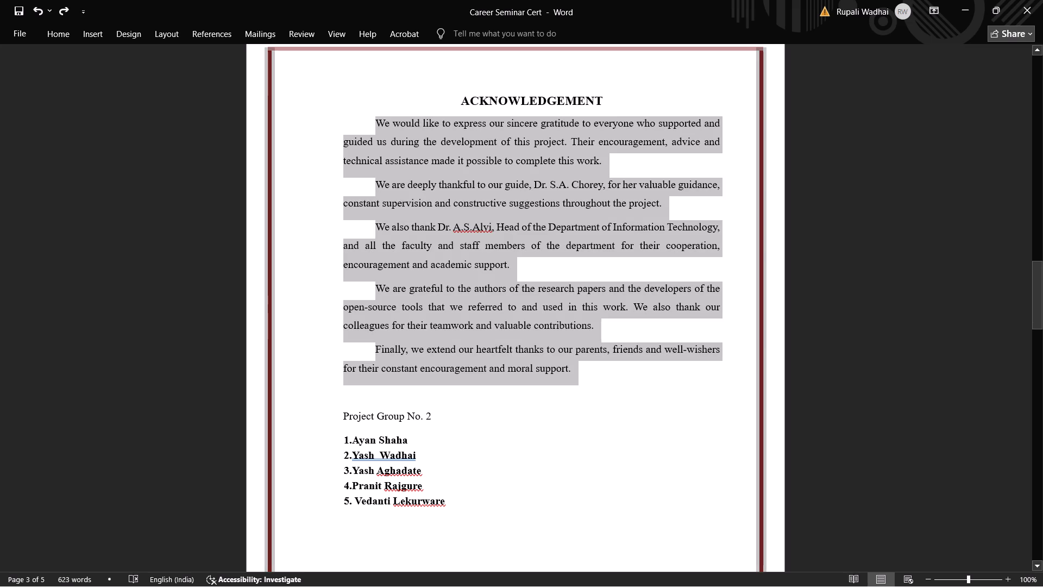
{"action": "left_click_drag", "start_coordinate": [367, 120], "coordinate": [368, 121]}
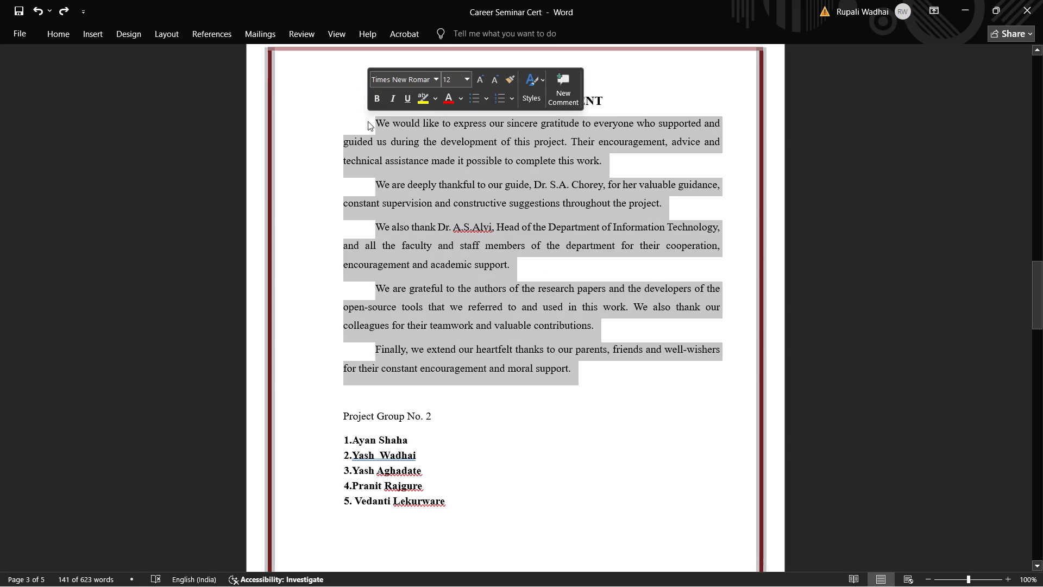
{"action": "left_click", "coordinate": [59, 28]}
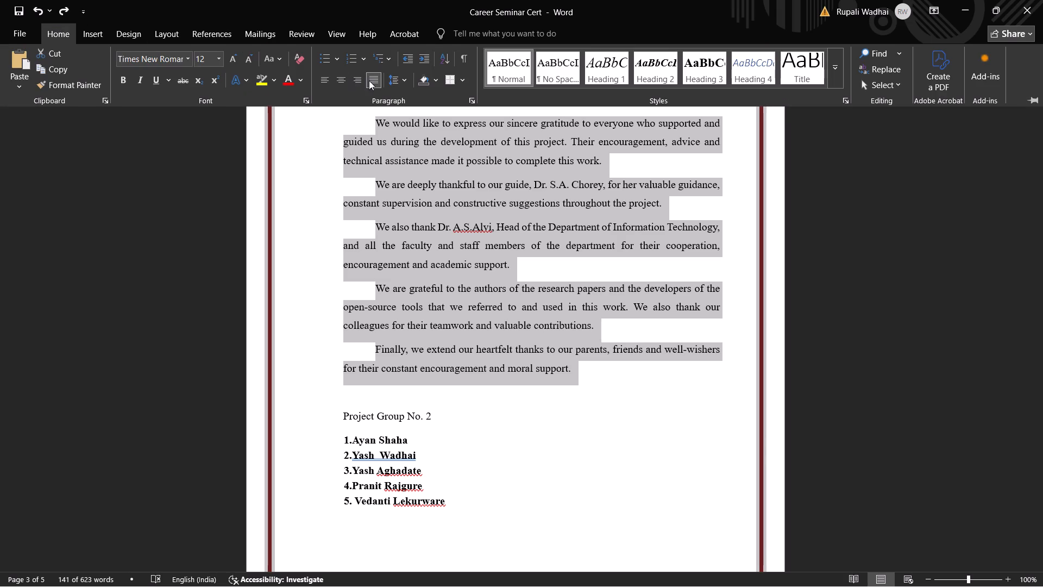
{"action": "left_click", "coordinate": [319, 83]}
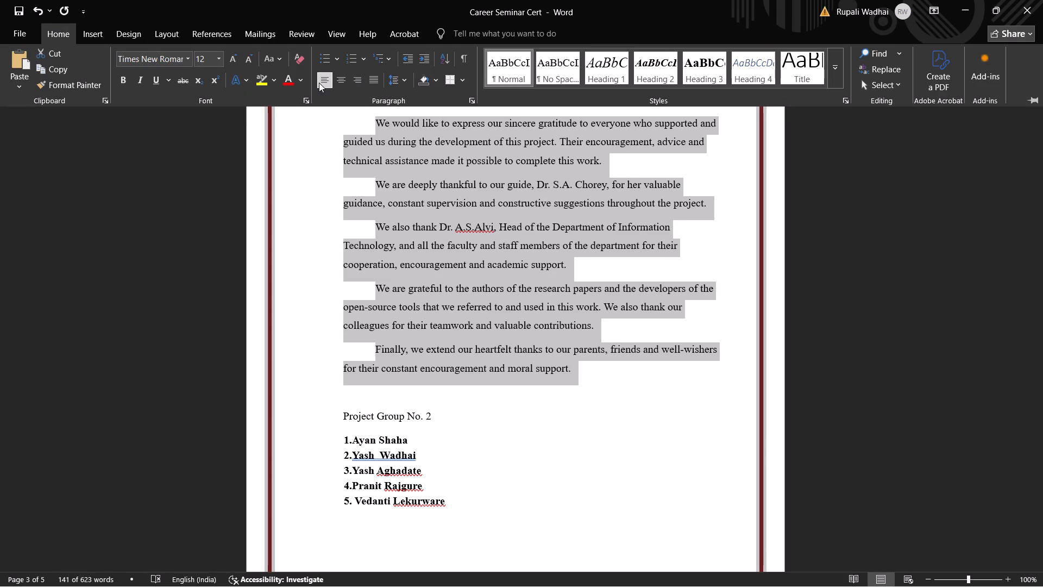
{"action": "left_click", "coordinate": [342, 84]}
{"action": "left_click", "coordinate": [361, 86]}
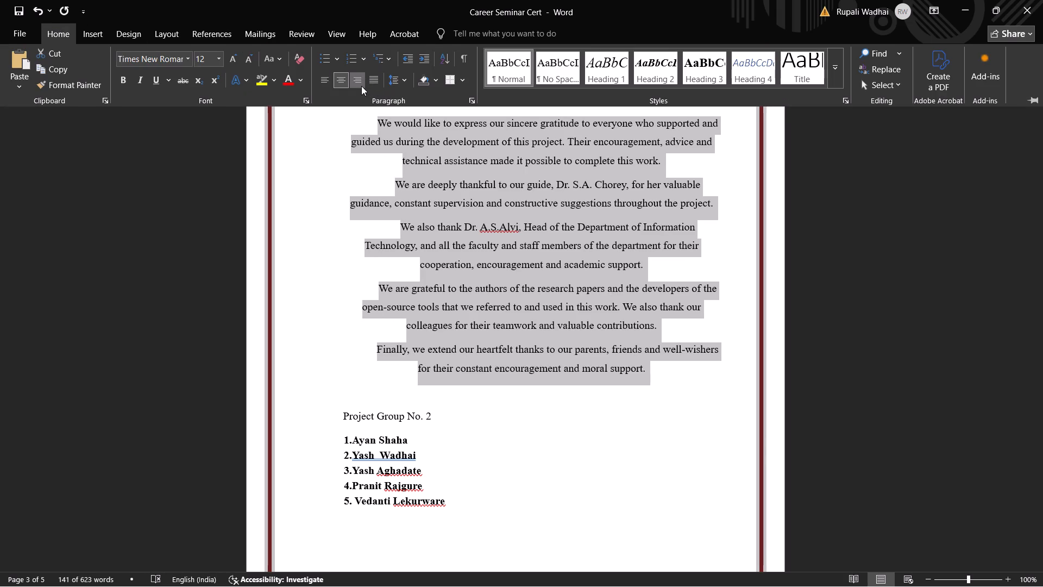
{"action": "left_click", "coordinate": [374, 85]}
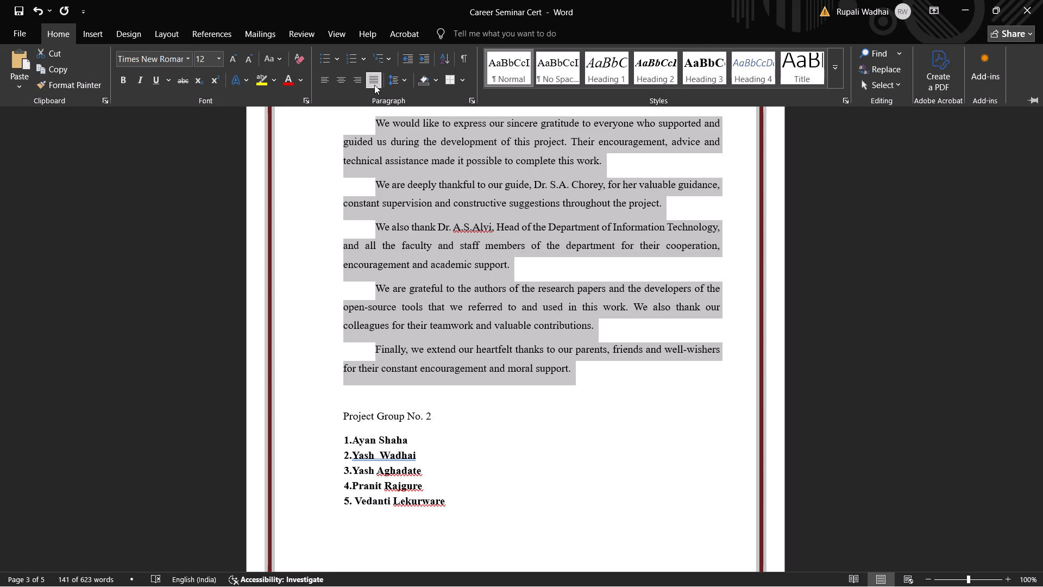
Try decreasing and increasing the indent of the Acknowledgement body paragraphs, leave it decreased, and save the document.
{"action": "left_click", "coordinate": [407, 58]}
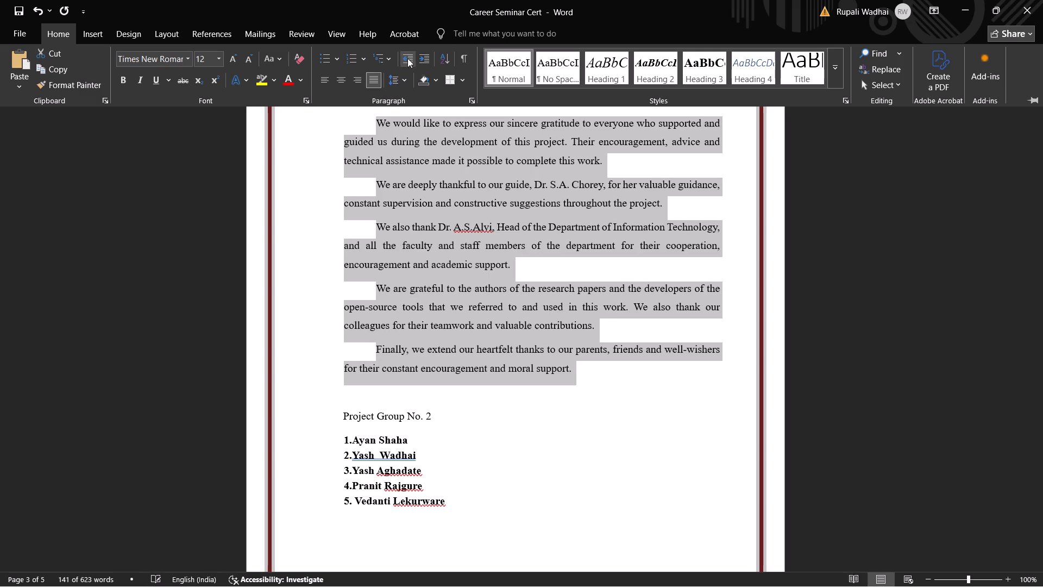
{"action": "left_click", "coordinate": [425, 58]}
{"action": "left_click", "coordinate": [412, 58]}
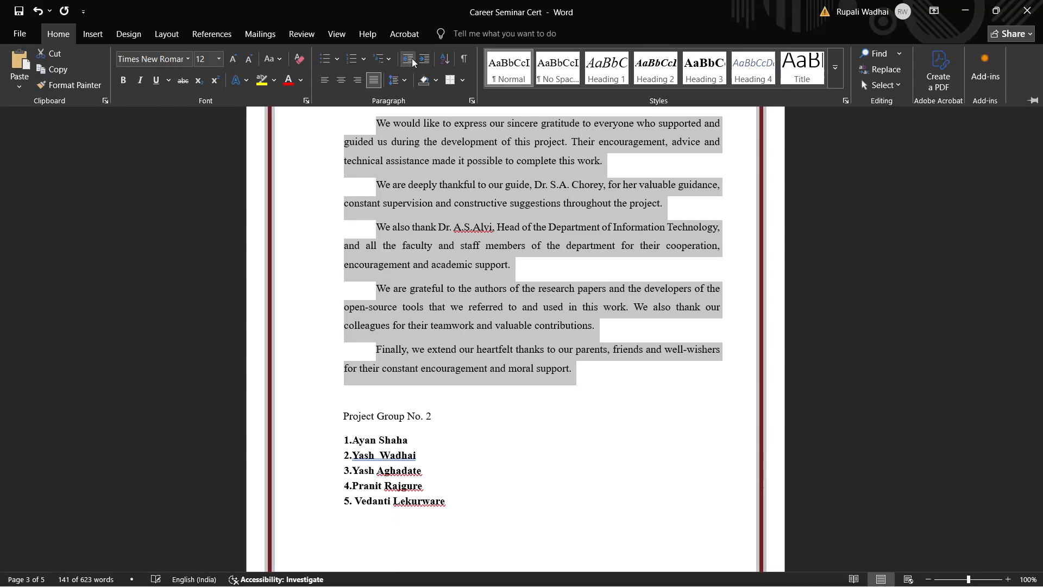
{"action": "left_click", "coordinate": [412, 58]}
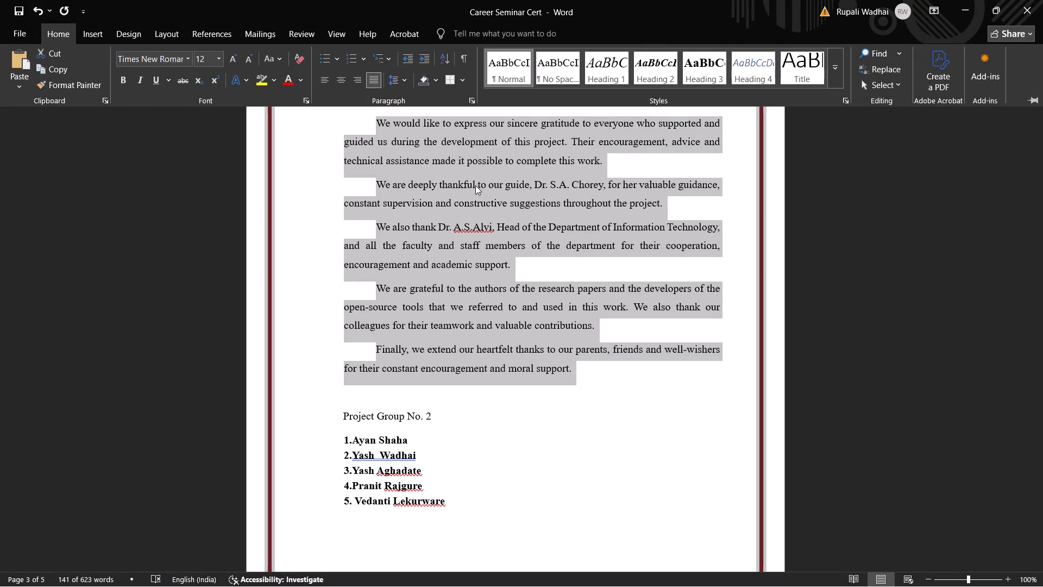
{"action": "left_click", "coordinate": [508, 252]}
{"action": "left_click", "coordinate": [508, 252]}
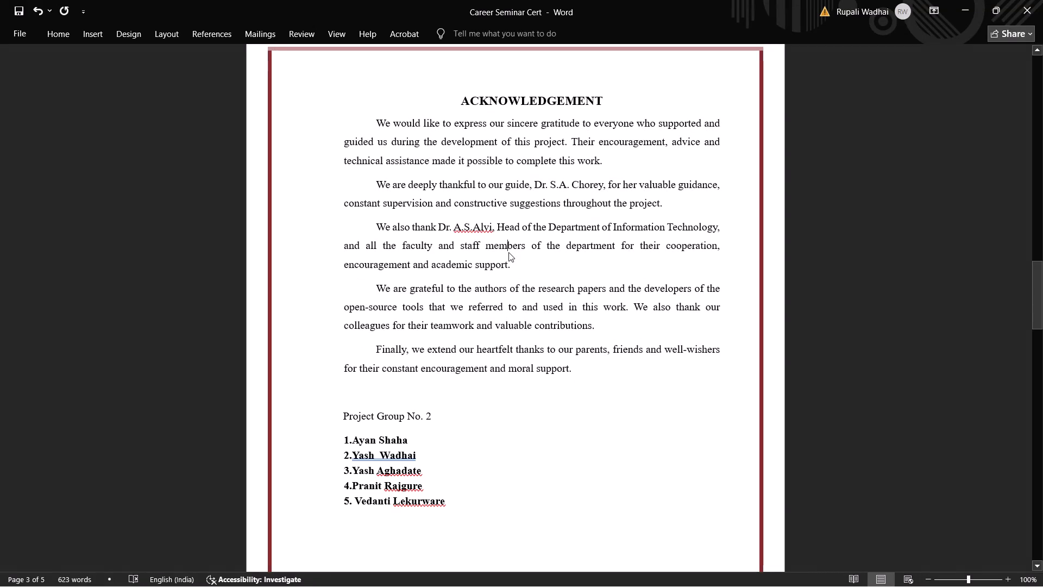
{"action": "key", "text": "ctrl+s"}
Apply 1.15 line spacing to the whole Abstract body text.
{"action": "scroll", "coordinate": [508, 252], "scroll_direction": "down", "scroll_amount": 1}
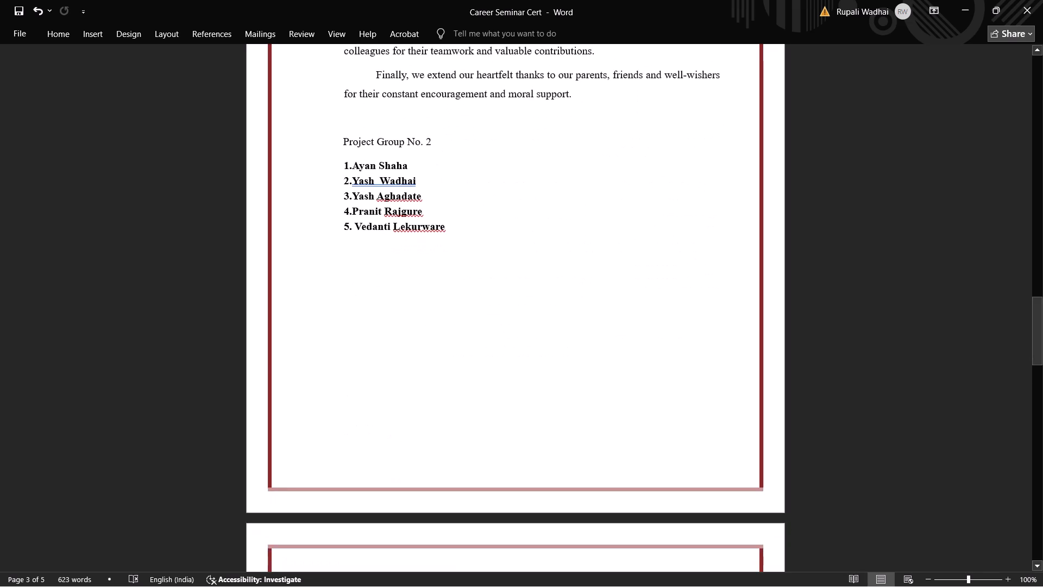
{"action": "scroll", "coordinate": [508, 252], "scroll_direction": "down", "scroll_amount": 2}
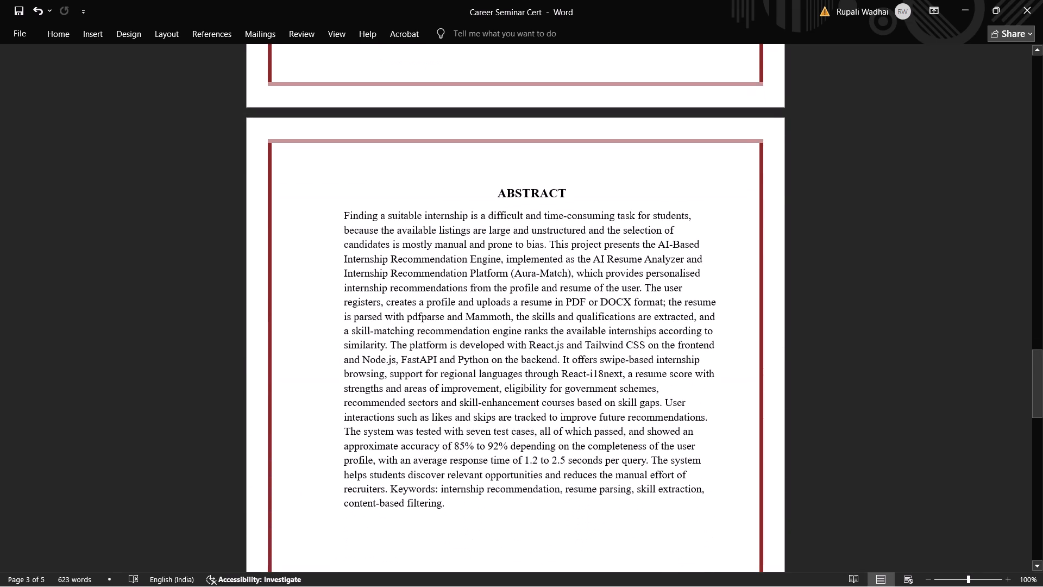
{"action": "left_click_drag", "start_coordinate": [451, 507], "coordinate": [353, 212]}
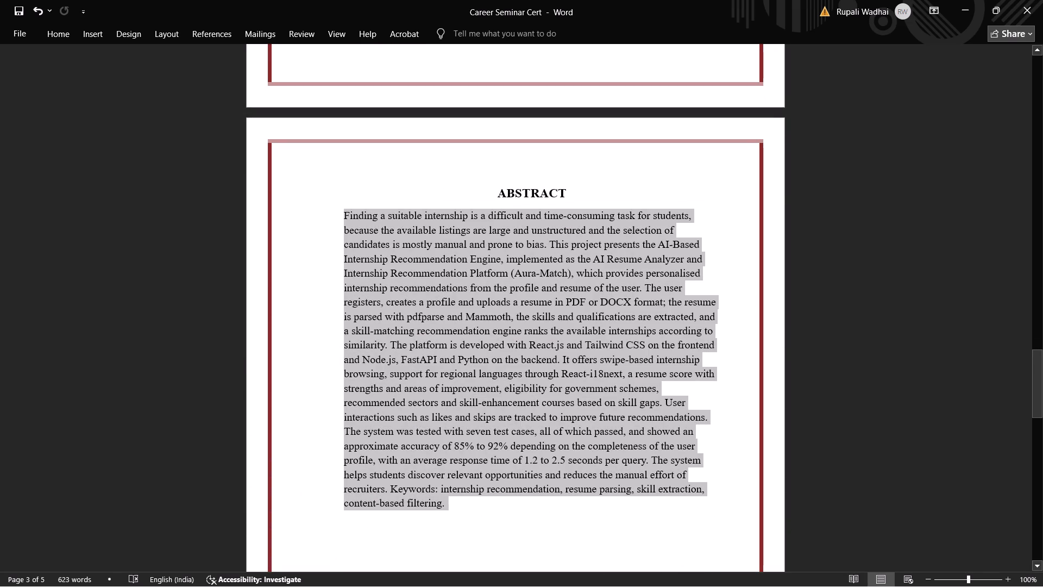
{"action": "left_click_drag", "start_coordinate": [353, 212], "coordinate": [345, 215]}
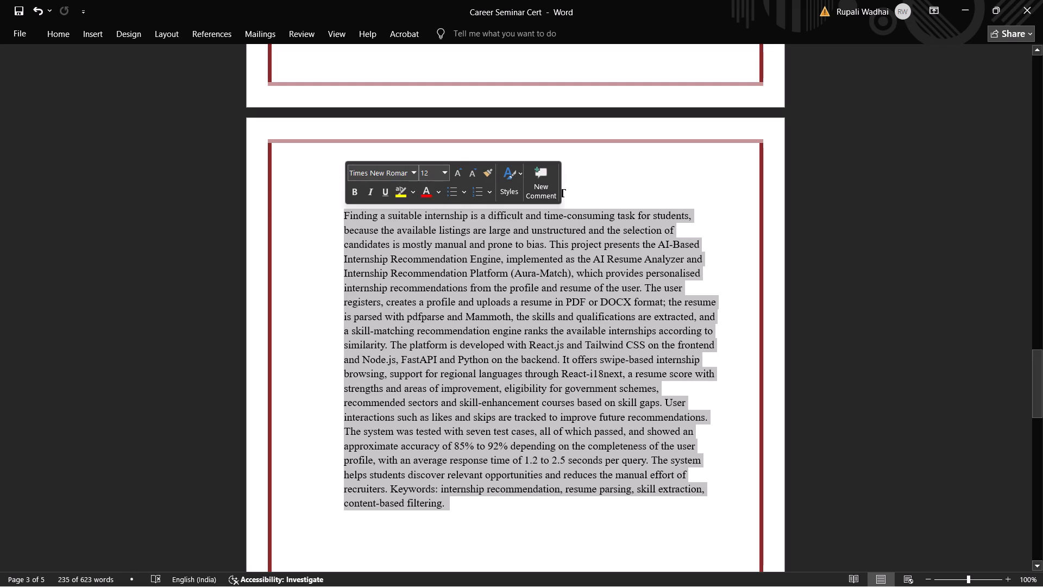
{"action": "left_click", "coordinate": [55, 23]}
{"action": "left_click", "coordinate": [55, 31]}
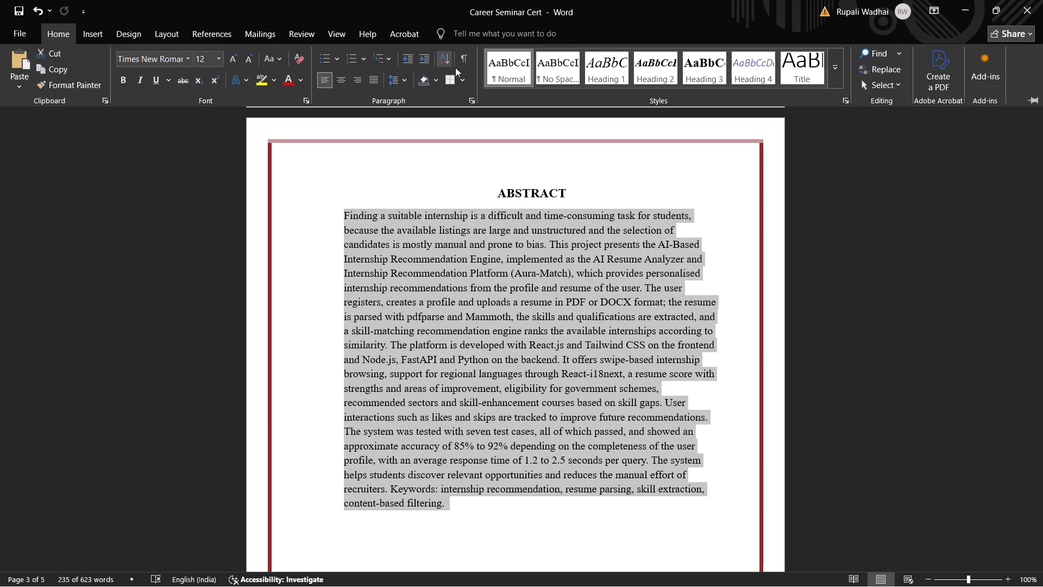
{"action": "left_click", "coordinate": [395, 83]}
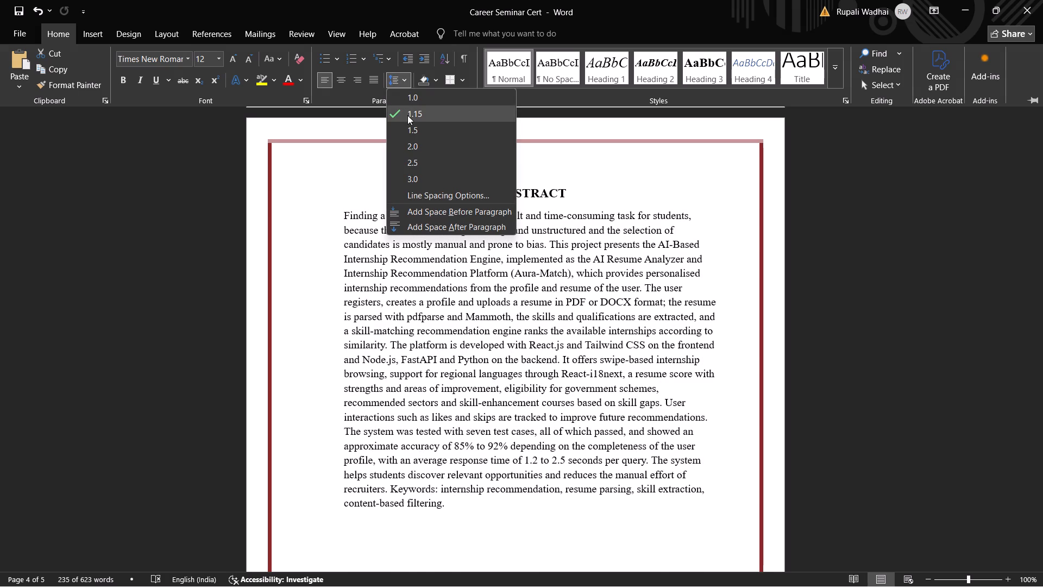
{"action": "left_click", "coordinate": [424, 120]}
Apply 1.5 line spacing to the whole Abstract body text and save the document.
{"action": "scroll", "coordinate": [508, 415], "scroll_direction": "up", "scroll_amount": 7}
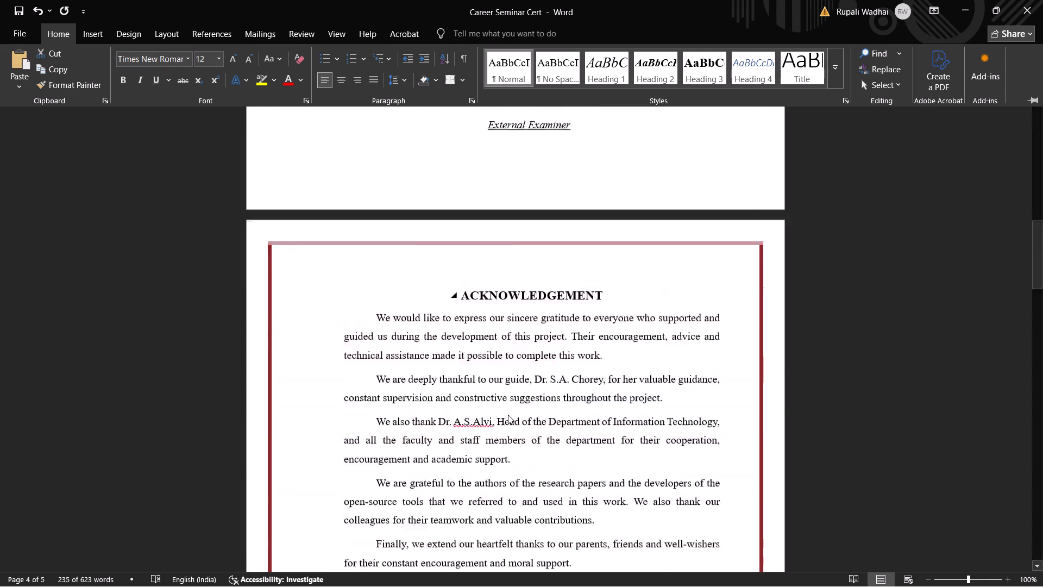
{"action": "scroll", "coordinate": [508, 415], "scroll_direction": "up", "scroll_amount": 5}
{"action": "scroll", "coordinate": [508, 415], "scroll_direction": "down", "scroll_amount": 5}
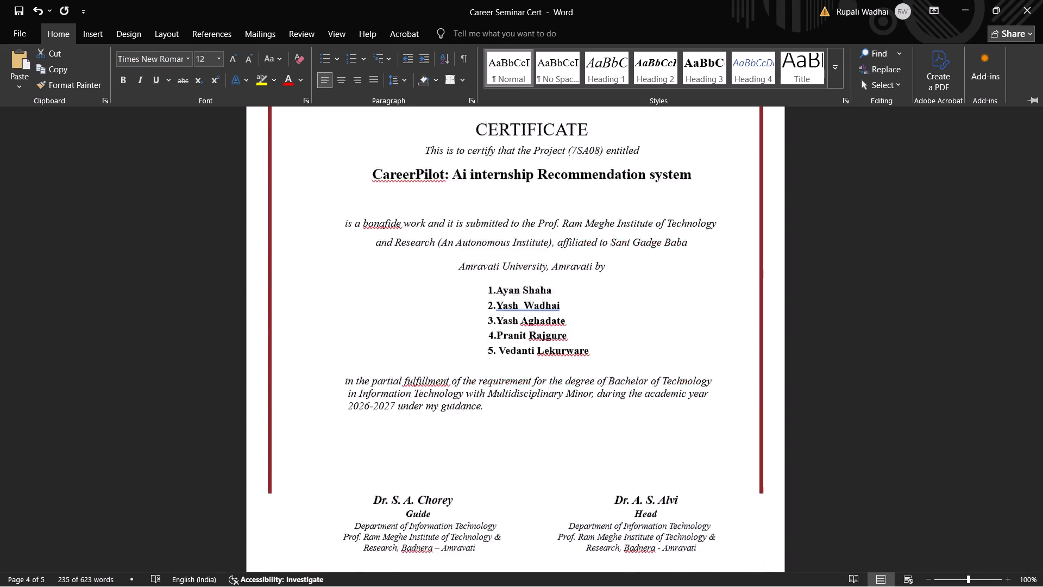
{"action": "scroll", "coordinate": [508, 415], "scroll_direction": "up", "scroll_amount": 1}
{"action": "scroll", "coordinate": [508, 415], "scroll_direction": "down", "scroll_amount": 1}
{"action": "scroll", "coordinate": [508, 415], "scroll_direction": "up", "scroll_amount": 1}
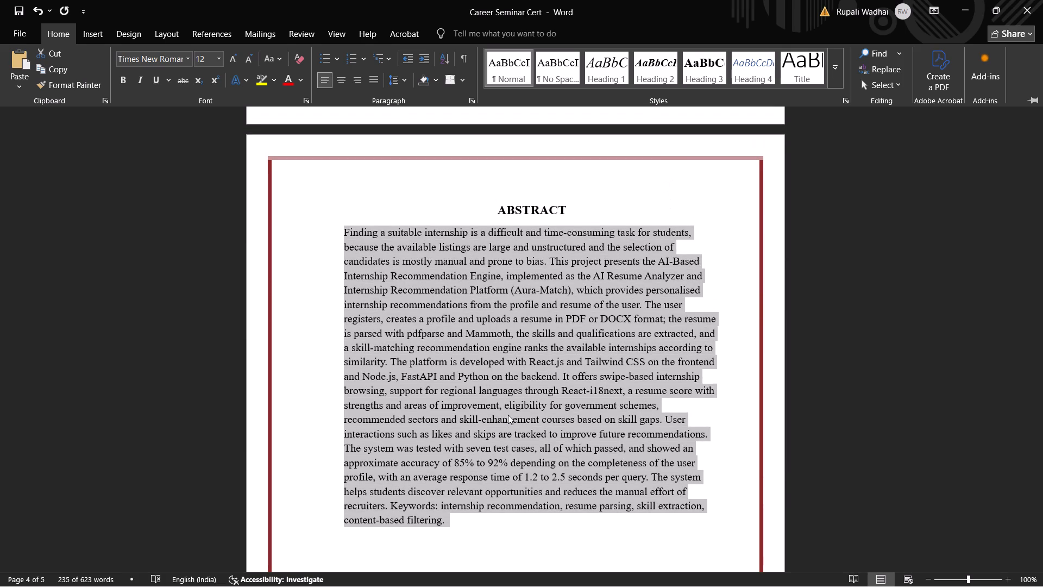
{"action": "scroll", "coordinate": [508, 415], "scroll_direction": "up", "scroll_amount": 3}
{"action": "scroll", "coordinate": [508, 415], "scroll_direction": "down", "scroll_amount": 1}
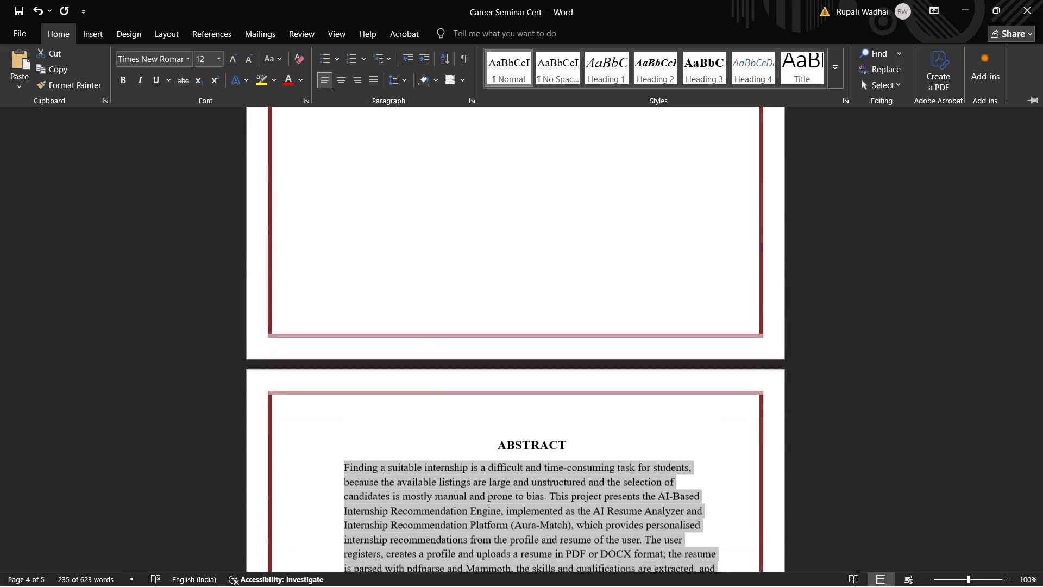
{"action": "scroll", "coordinate": [508, 415], "scroll_direction": "down", "scroll_amount": 2}
{"action": "left_click", "coordinate": [403, 76]}
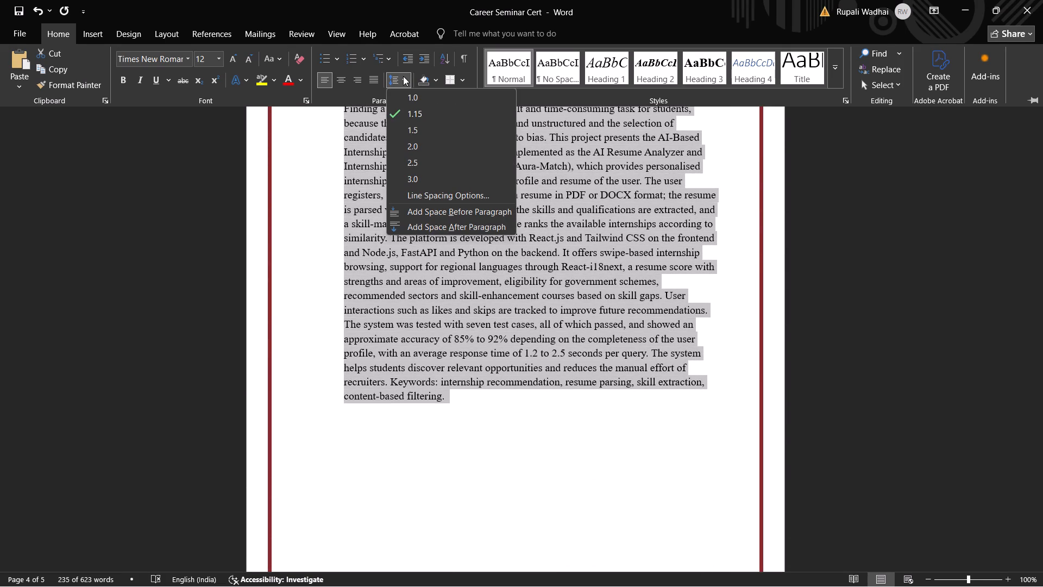
{"action": "left_click", "coordinate": [417, 127]}
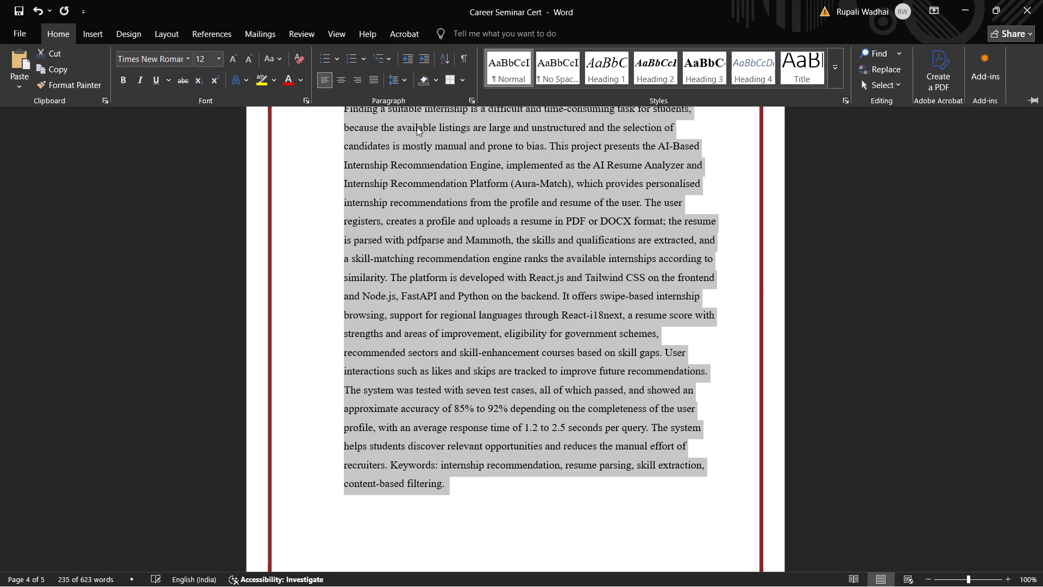
{"action": "left_click", "coordinate": [529, 309]}
{"action": "left_click", "coordinate": [529, 309]}
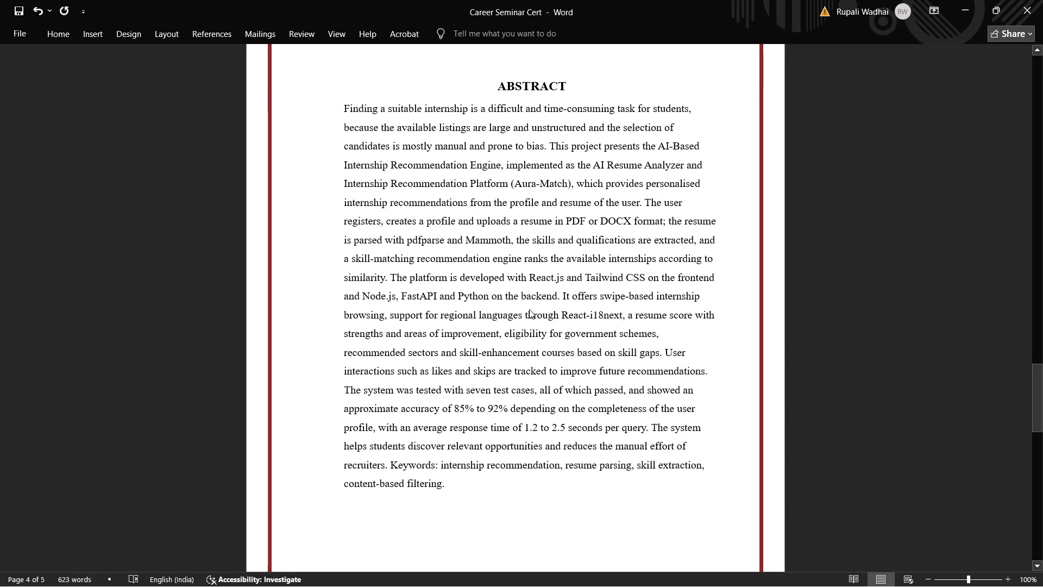
{"action": "key", "text": "ctrl+s"}
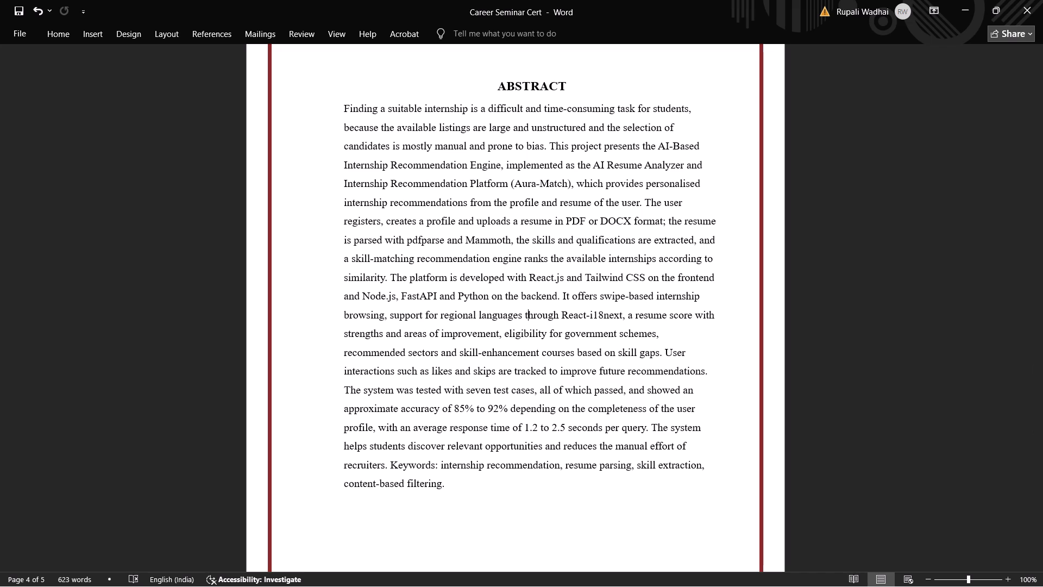
Review the pages from the Acknowledgement and team list through the Abstract to the document's end, and save the document.
{"action": "scroll", "coordinate": [529, 309], "scroll_direction": "down", "scroll_amount": 3}
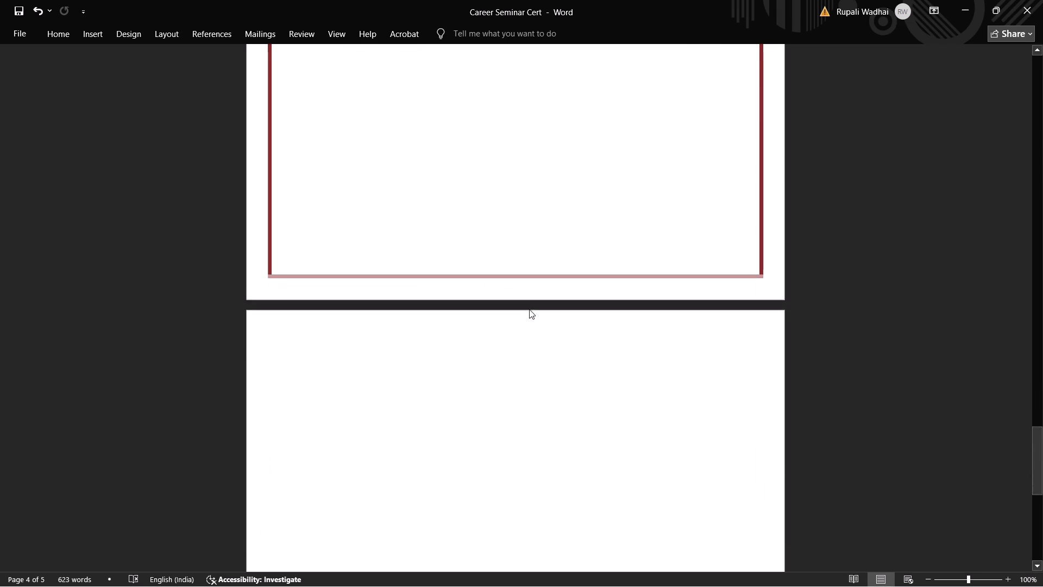
{"action": "scroll", "coordinate": [529, 309], "scroll_direction": "down", "scroll_amount": 3}
{"action": "scroll", "coordinate": [536, 371], "scroll_direction": "up", "scroll_amount": 4}
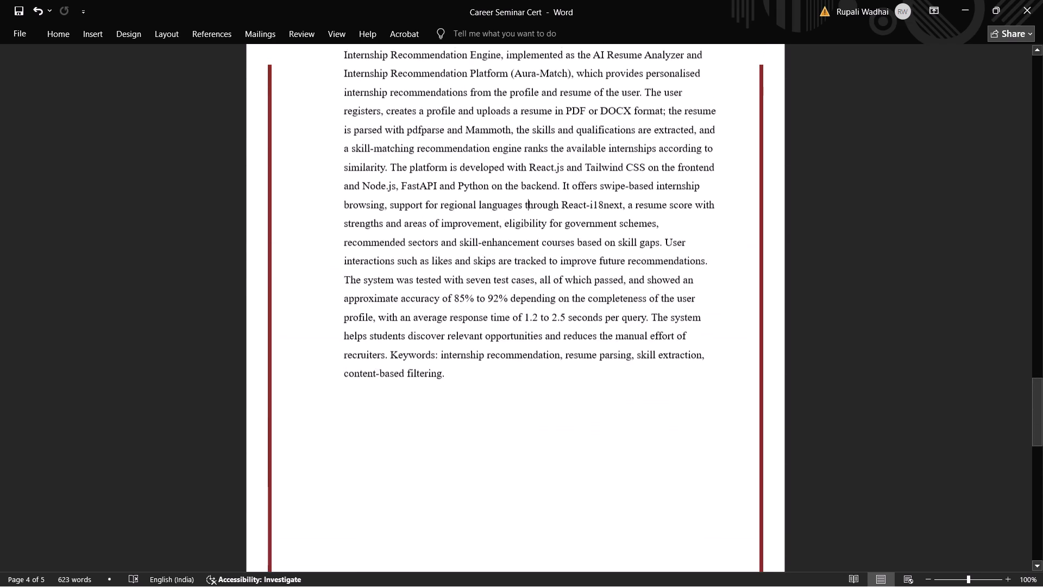
{"action": "scroll", "coordinate": [536, 371], "scroll_direction": "up", "scroll_amount": 3}
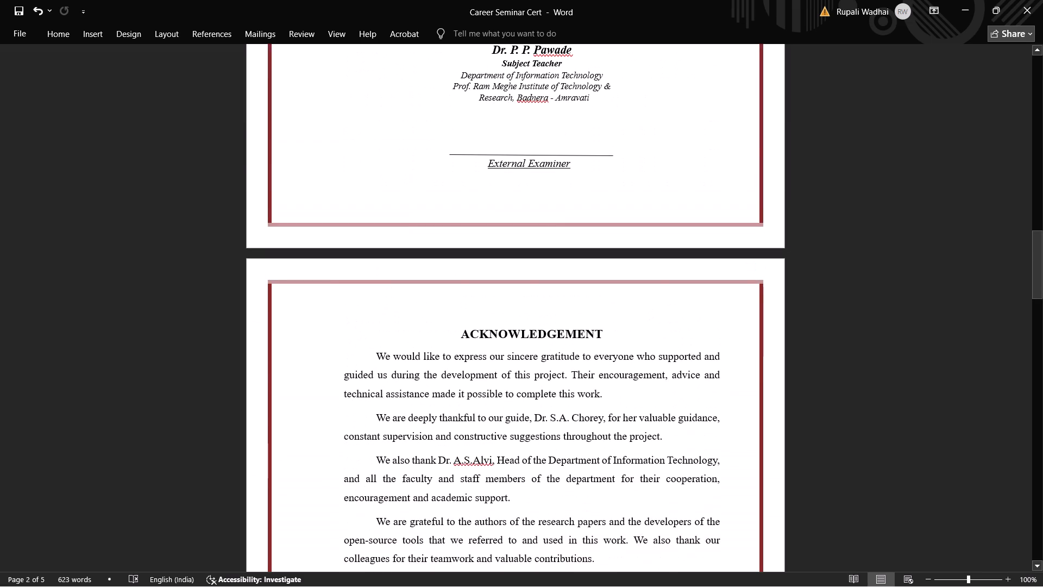
{"action": "scroll", "coordinate": [536, 371], "scroll_direction": "down", "scroll_amount": 1}
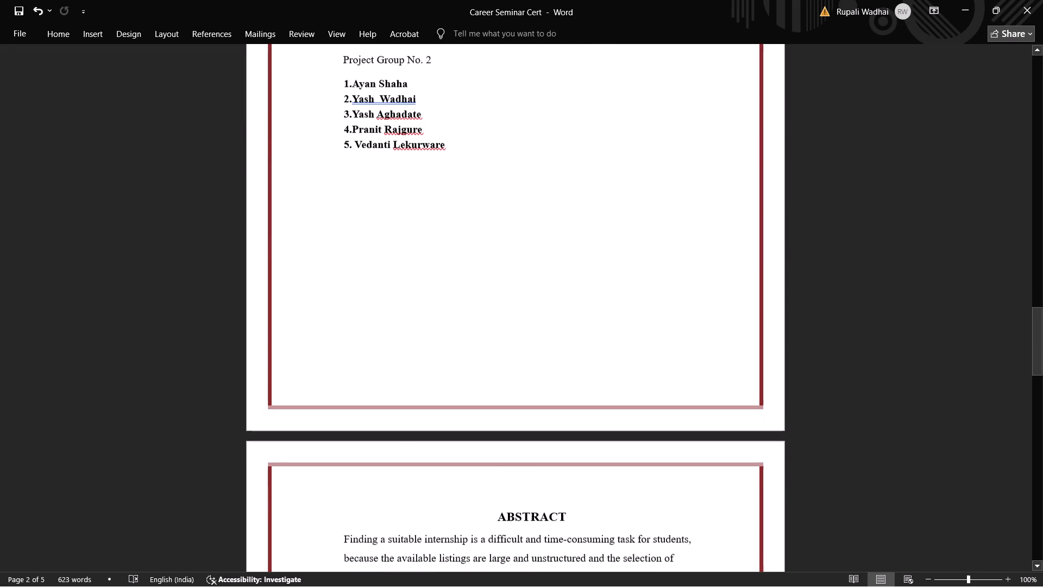
{"action": "scroll", "coordinate": [536, 371], "scroll_direction": "down", "scroll_amount": 2}
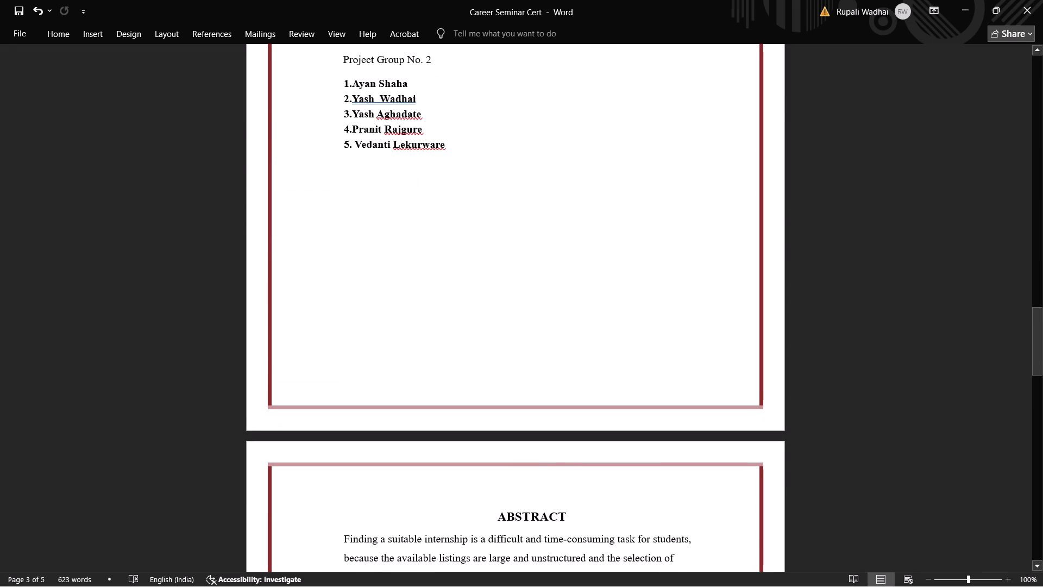
{"action": "scroll", "coordinate": [536, 371], "scroll_direction": "down", "scroll_amount": 4}
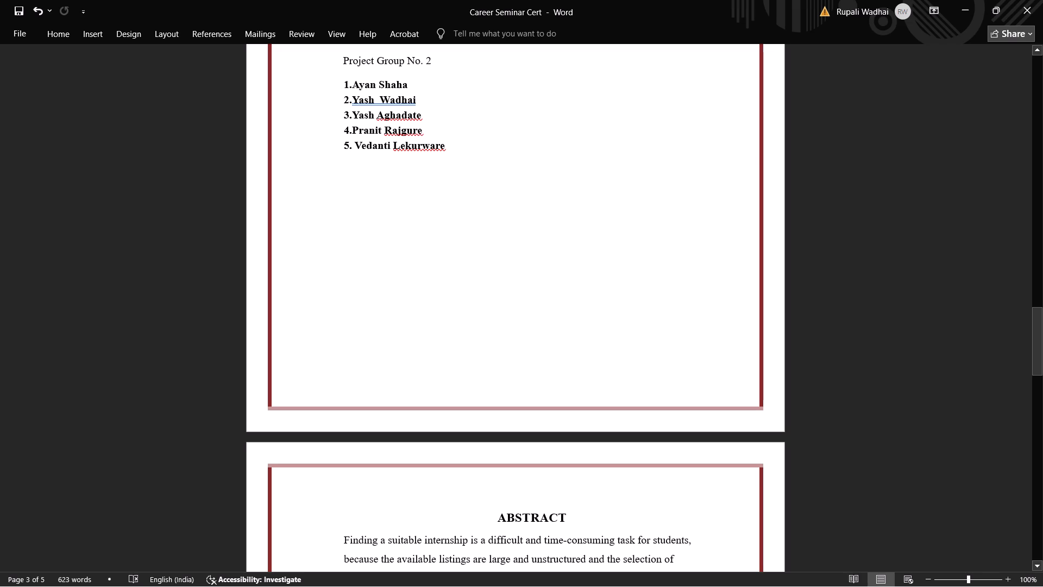
{"action": "scroll", "coordinate": [536, 371], "scroll_direction": "down", "scroll_amount": 1}
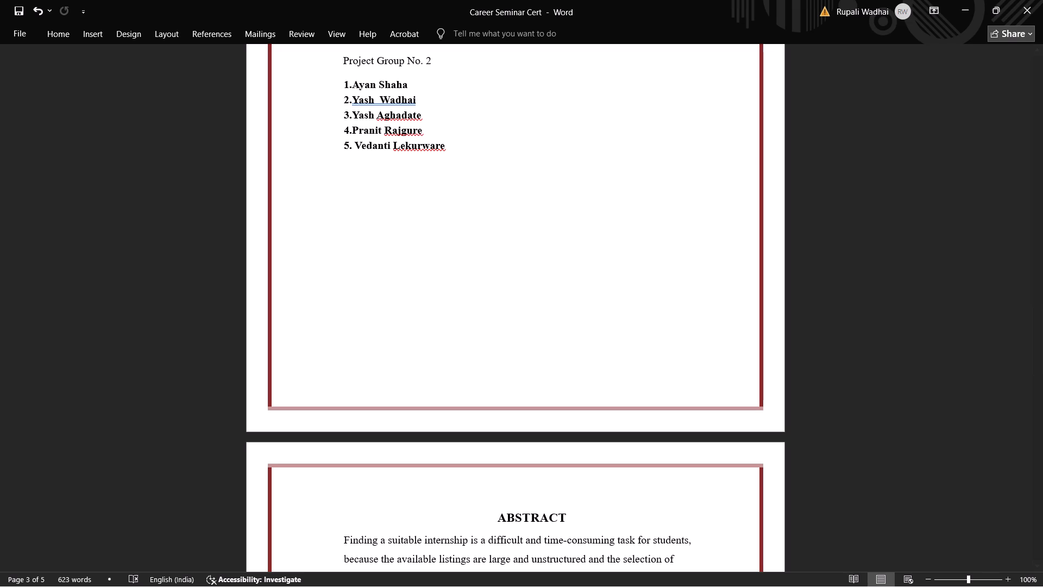
{"action": "scroll", "coordinate": [536, 371], "scroll_direction": "down", "scroll_amount": 8}
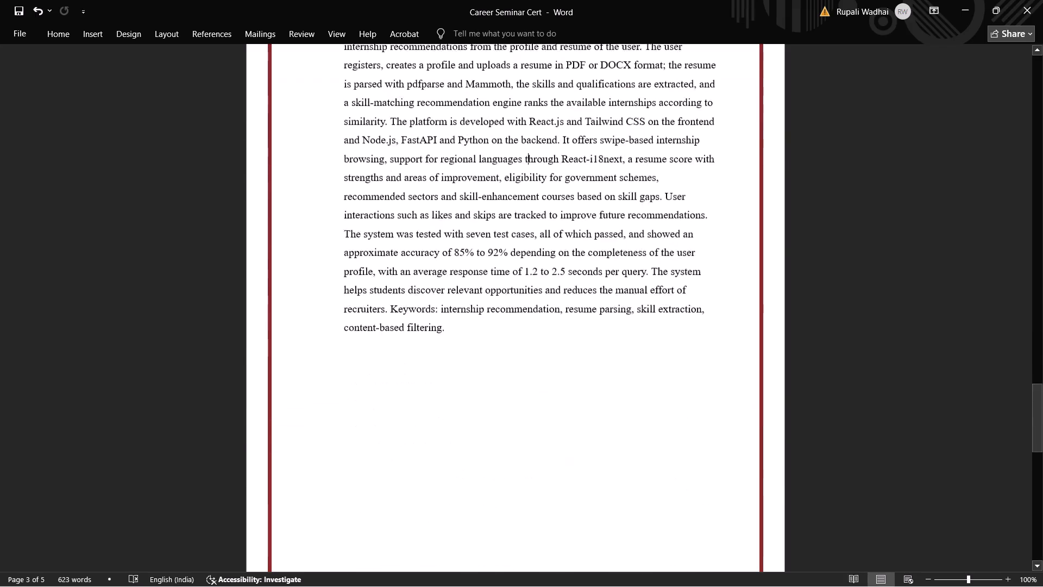
{"action": "scroll", "coordinate": [536, 371], "scroll_direction": "down", "scroll_amount": 2}
{"action": "key", "text": "ctrl+s"}
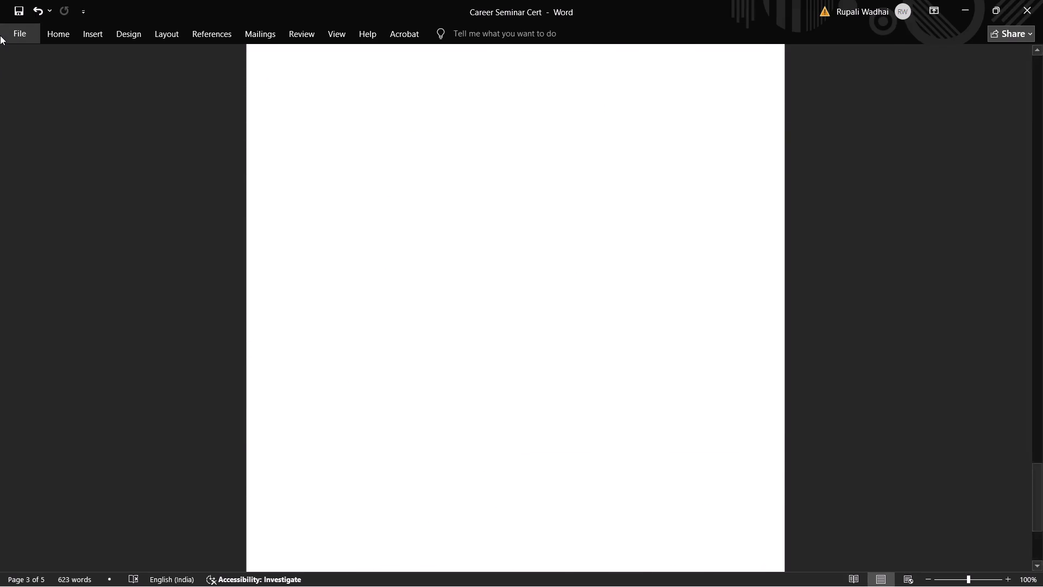
Switch to File Explorer and create a folder named Semina inside the CareerPilot doc folder.
{"action": "left_click", "coordinate": [11, 36]}
{"action": "left_click", "coordinate": [33, 214]}
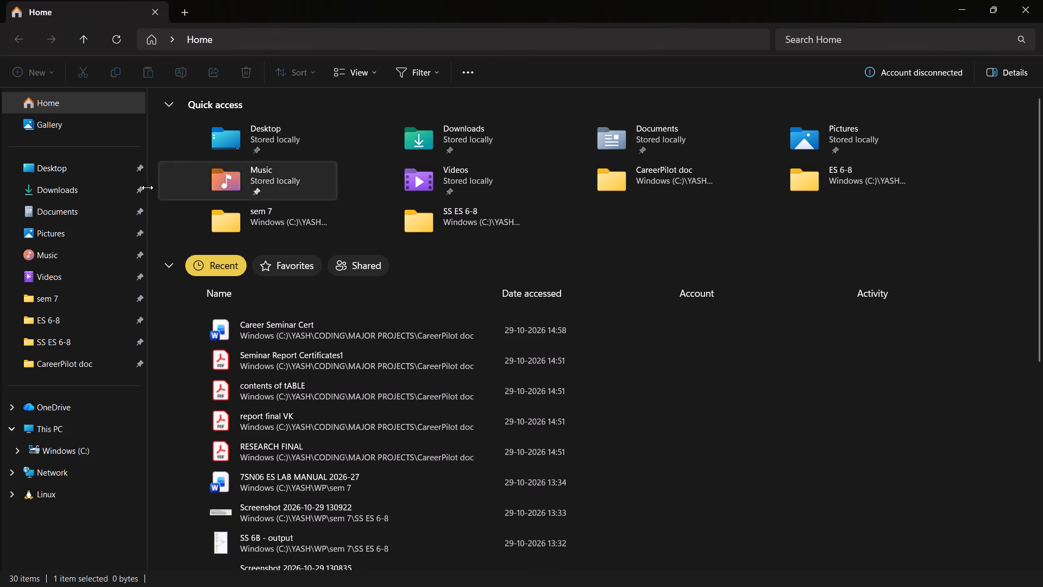
{"action": "left_click", "coordinate": [66, 364]}
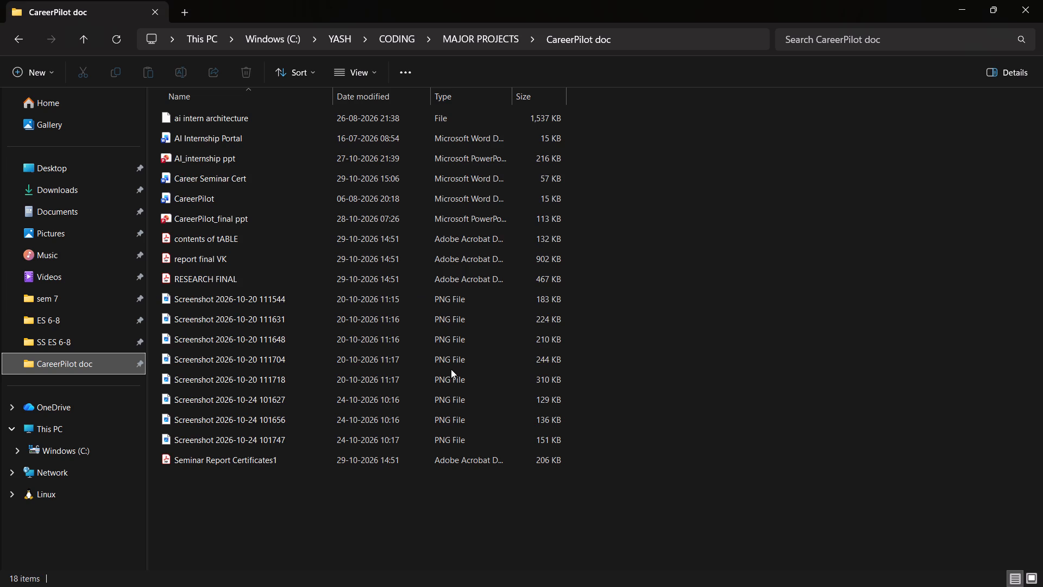
{"action": "left_click", "coordinate": [32, 65]}
{"action": "left_click", "coordinate": [68, 96]}
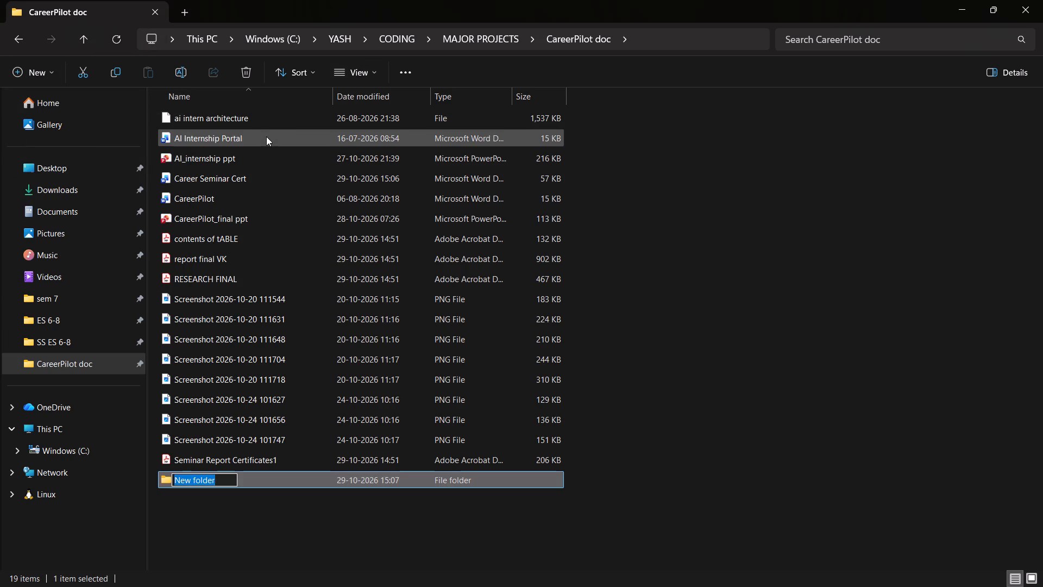
{"action": "key", "text": "BackSpace"}
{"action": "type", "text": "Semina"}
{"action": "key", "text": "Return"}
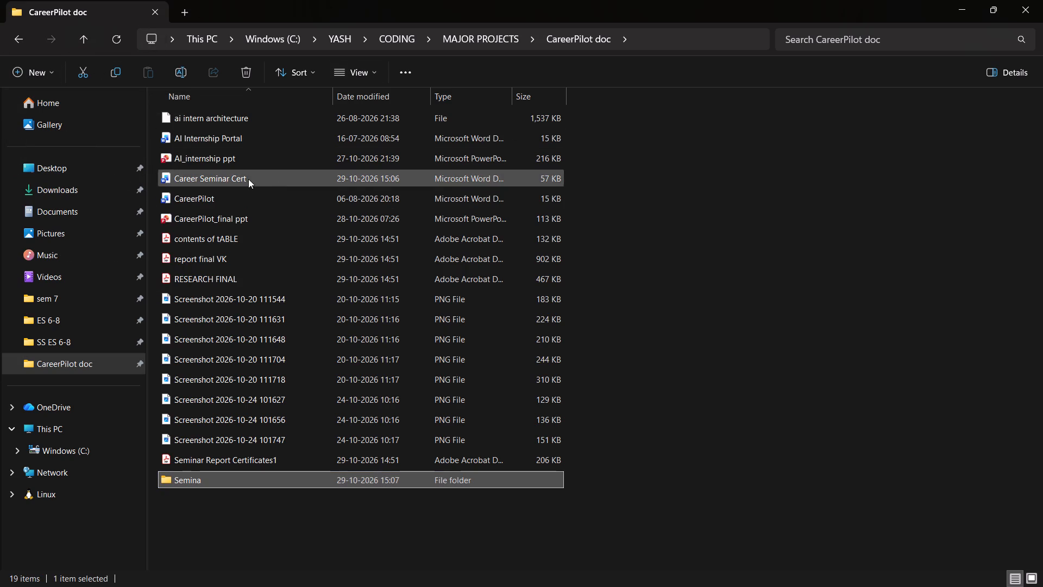
Move the Career Seminar Cert document from CareerPilot doc into the Semina folder, closing it in Word and retrying the move.
{"action": "left_click", "coordinate": [240, 188]}
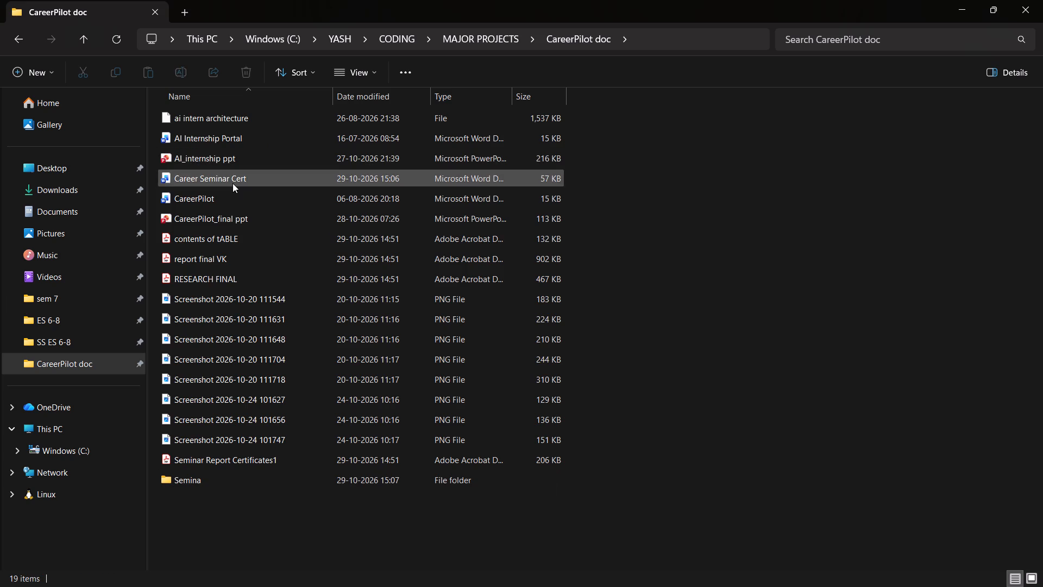
{"action": "left_click", "coordinate": [233, 183]}
{"action": "left_click", "coordinate": [89, 72]}
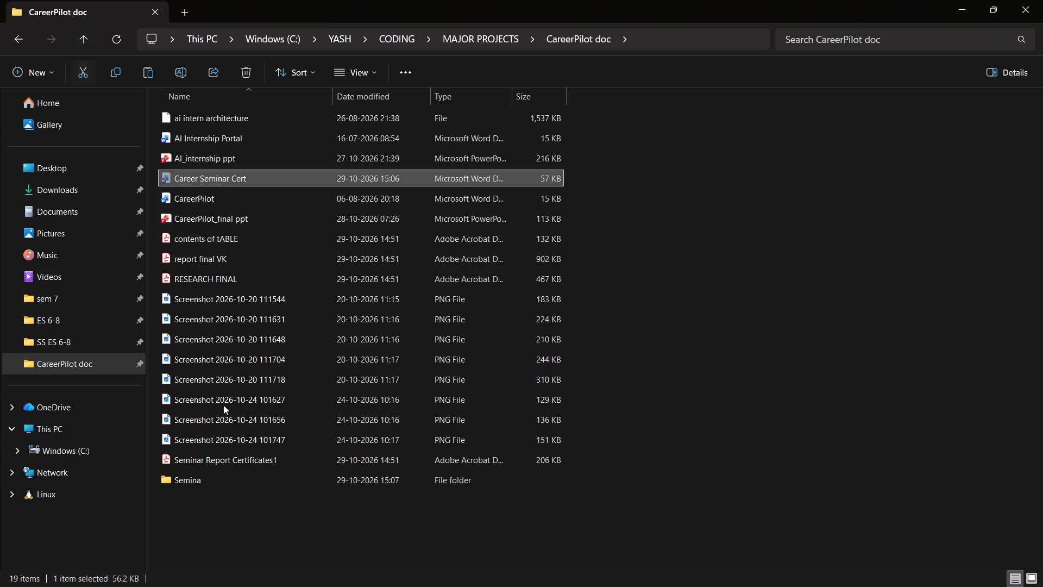
{"action": "double_click", "coordinate": [191, 476]}
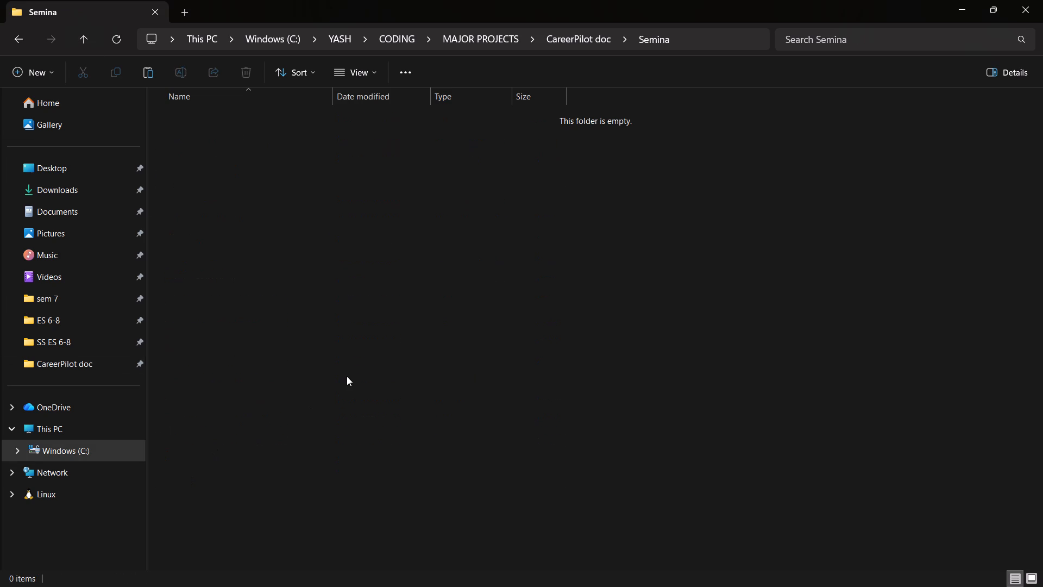
{"action": "key", "text": "ctrl+v"}
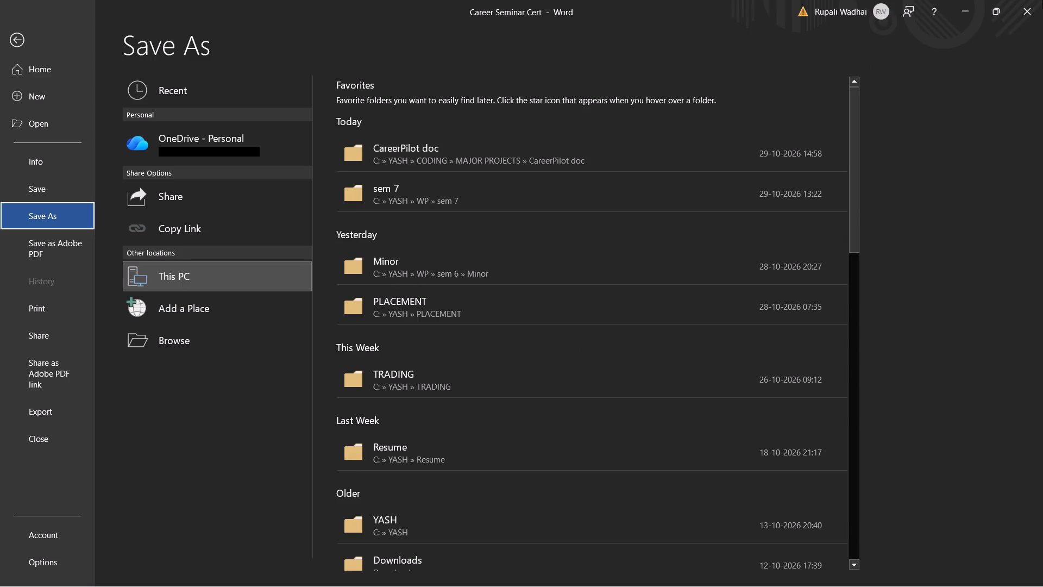
{"action": "left_click", "coordinate": [1041, 0]}
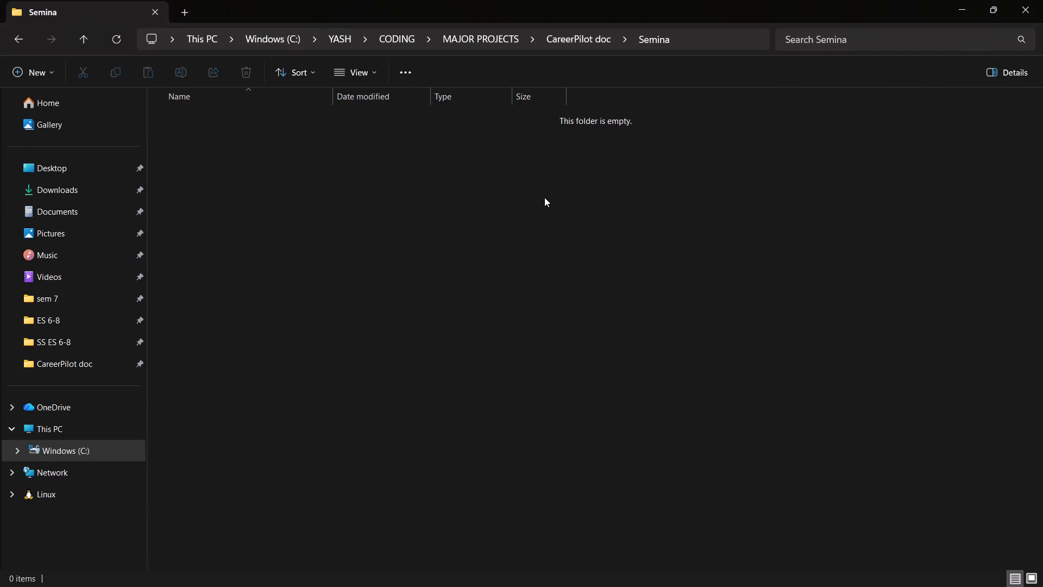
{"action": "left_click", "coordinate": [319, 282]}
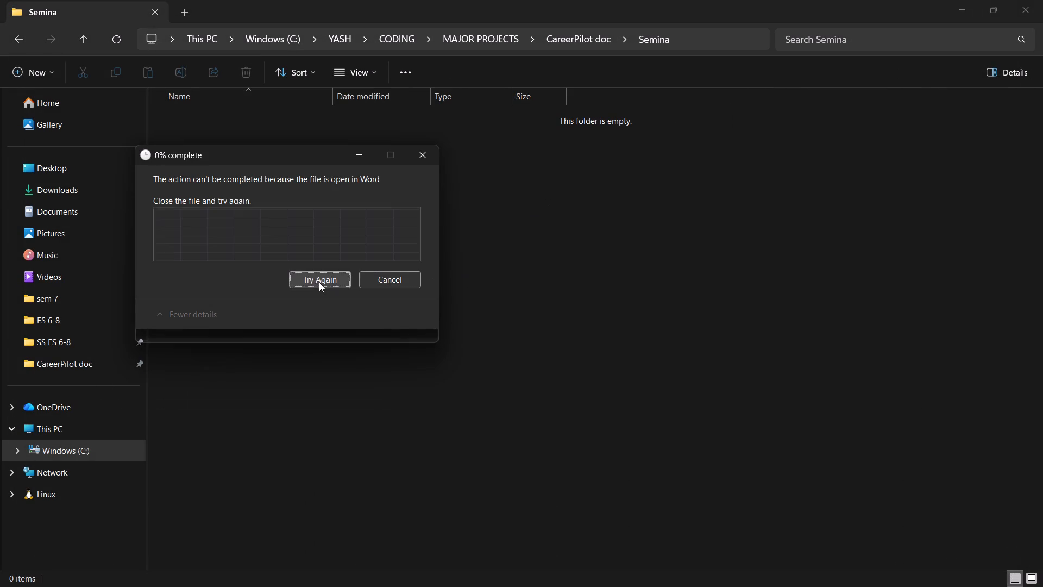
{"action": "left_click", "coordinate": [536, 231]}
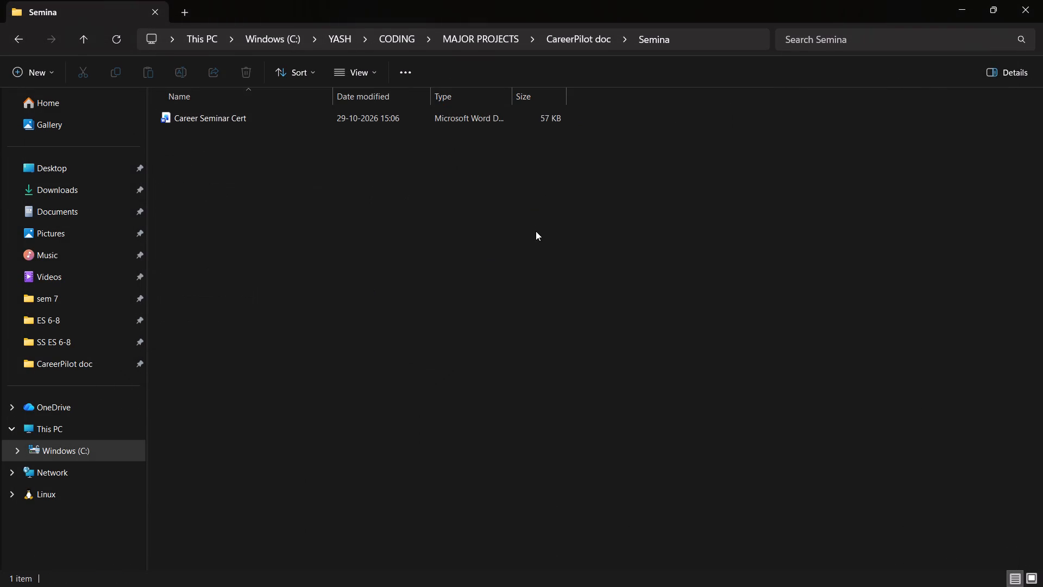
Open Career Seminar Cert from the Semina folder, insert a space between the guide's initials on the title page, and save it.
{"action": "double_click", "coordinate": [381, 119]}
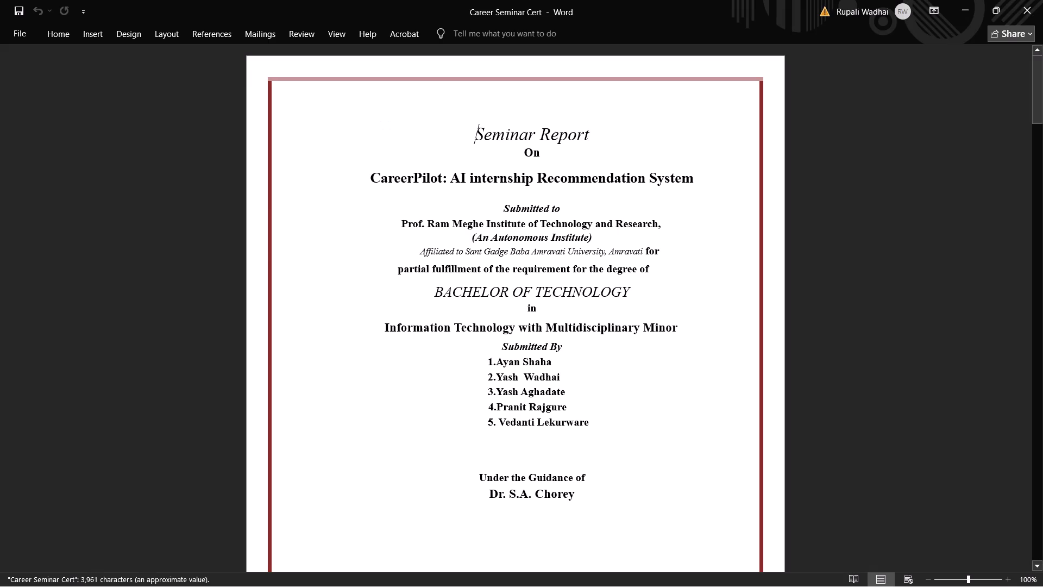
{"action": "scroll", "coordinate": [393, 164], "scroll_direction": "down", "scroll_amount": 1}
{"action": "scroll", "coordinate": [393, 164], "scroll_direction": "up", "scroll_amount": 1}
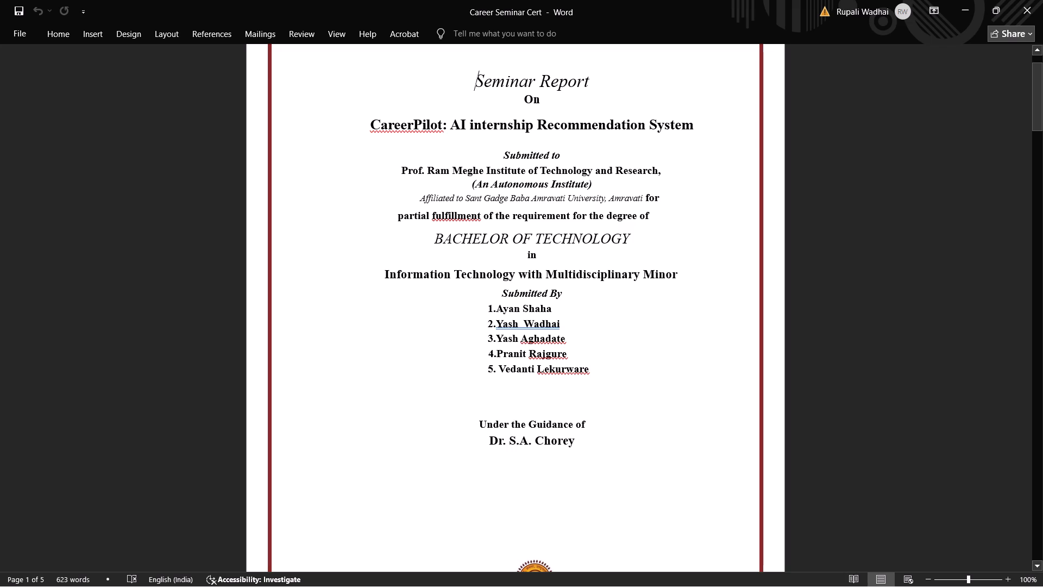
{"action": "scroll", "coordinate": [480, 441], "scroll_direction": "down", "scroll_amount": 1}
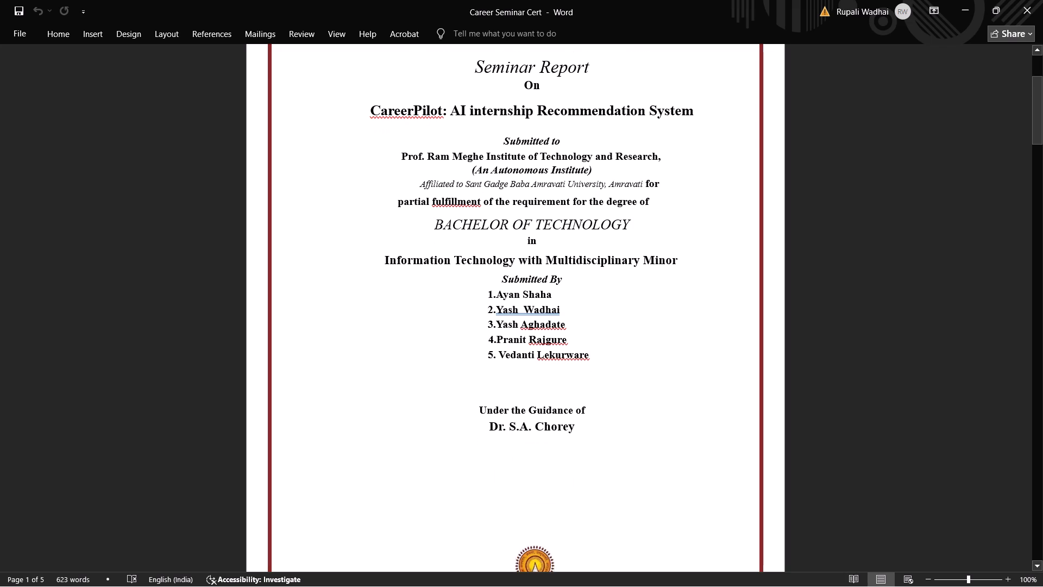
{"action": "scroll", "coordinate": [480, 441], "scroll_direction": "down", "scroll_amount": 1}
{"action": "scroll", "coordinate": [480, 441], "scroll_direction": "up", "scroll_amount": 1}
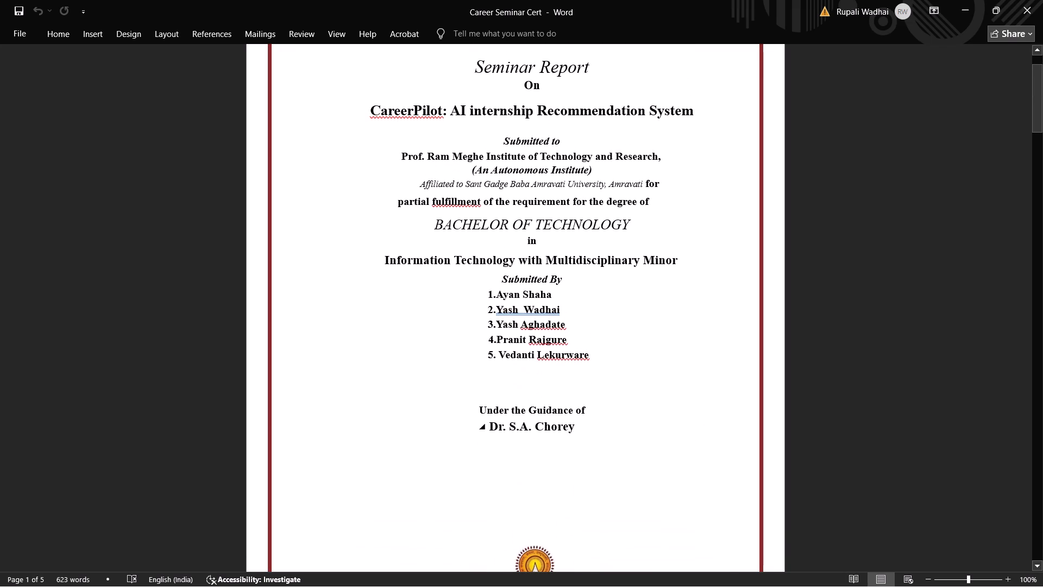
{"action": "left_click", "coordinate": [514, 427]}
{"action": "key", "text": "Right"}
{"action": "key", "text": "space"}
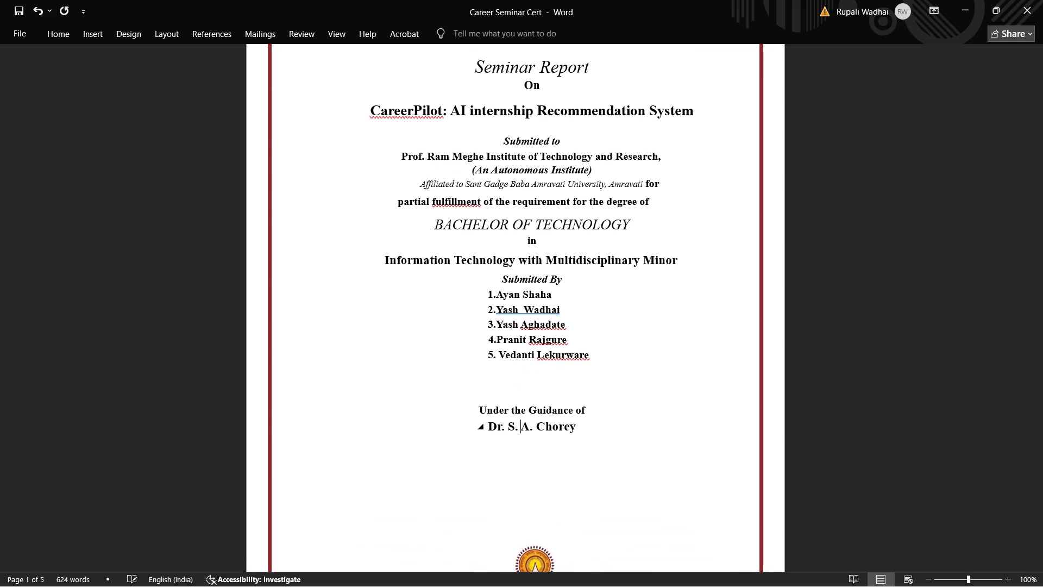
{"action": "key", "text": "ctrl+s"}
Review the whole report from the title page through the Certificate, Acknowledgement and Abstract pages to the document's last page.
{"action": "scroll", "coordinate": [514, 427], "scroll_direction": "down", "scroll_amount": 1}
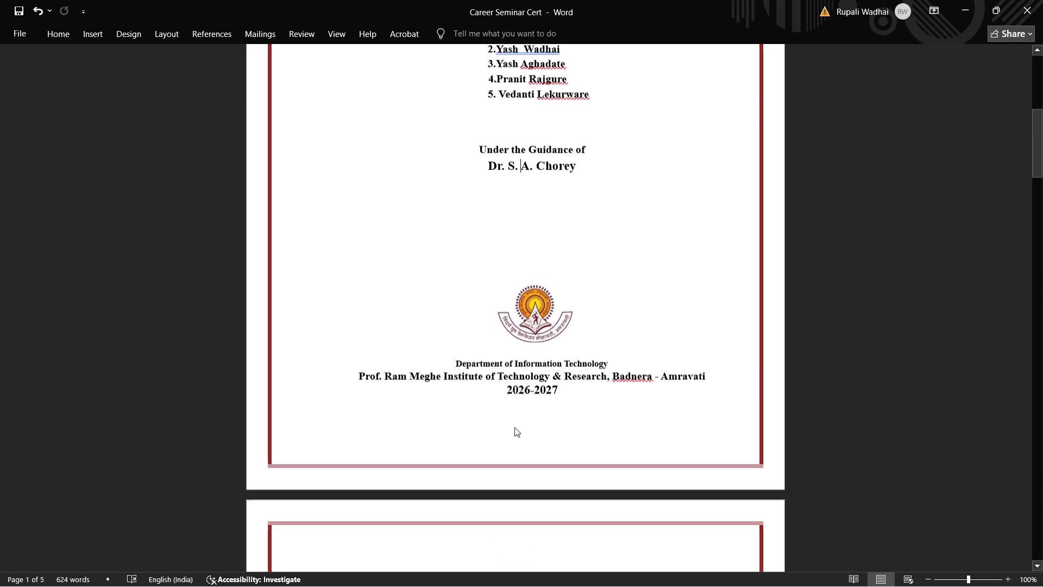
{"action": "scroll", "coordinate": [514, 427], "scroll_direction": "down", "scroll_amount": 3}
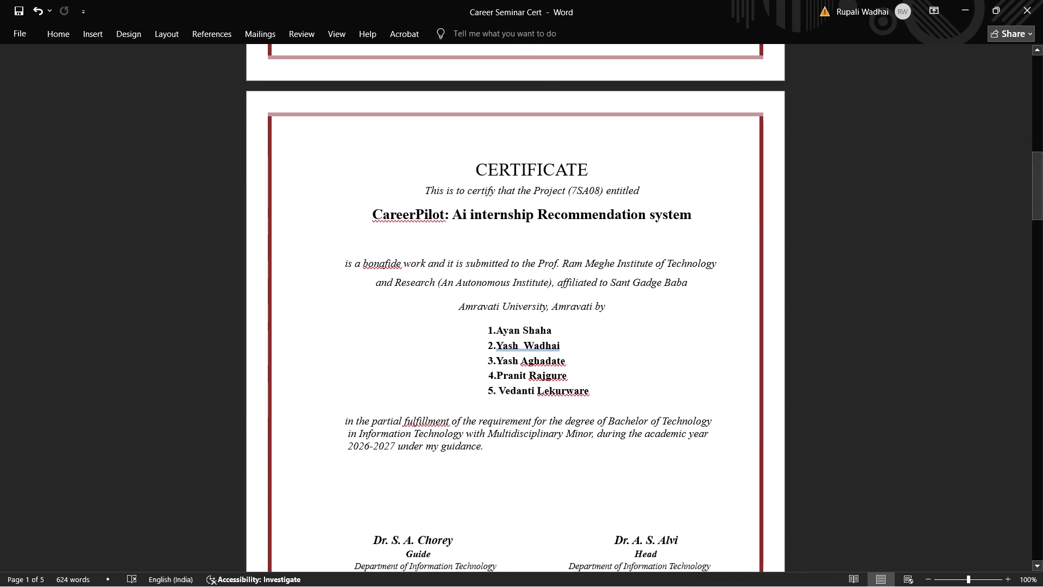
{"action": "scroll", "coordinate": [514, 427], "scroll_direction": "down", "scroll_amount": 2}
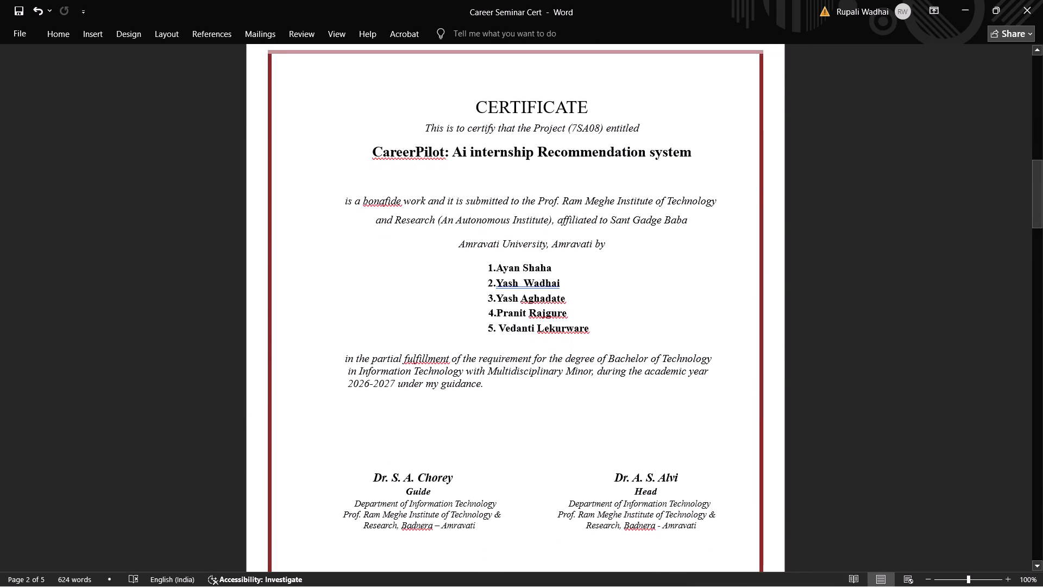
{"action": "scroll", "coordinate": [514, 427], "scroll_direction": "down", "scroll_amount": 5}
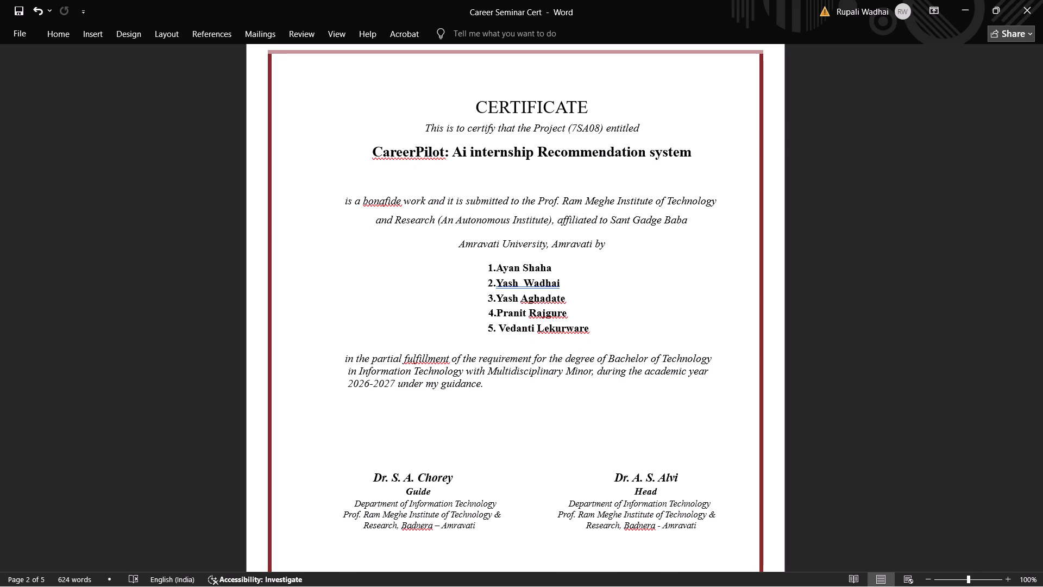
{"action": "scroll", "coordinate": [514, 427], "scroll_direction": "down", "scroll_amount": 1}
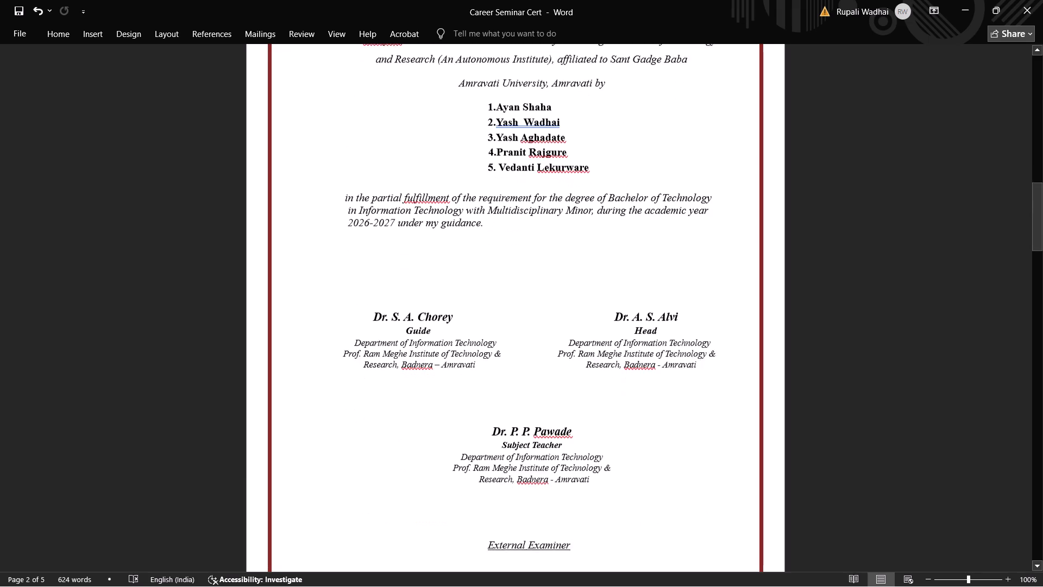
{"action": "right_click", "coordinate": [514, 427]}
{"action": "scroll", "coordinate": [514, 427], "scroll_direction": "down", "scroll_amount": 2}
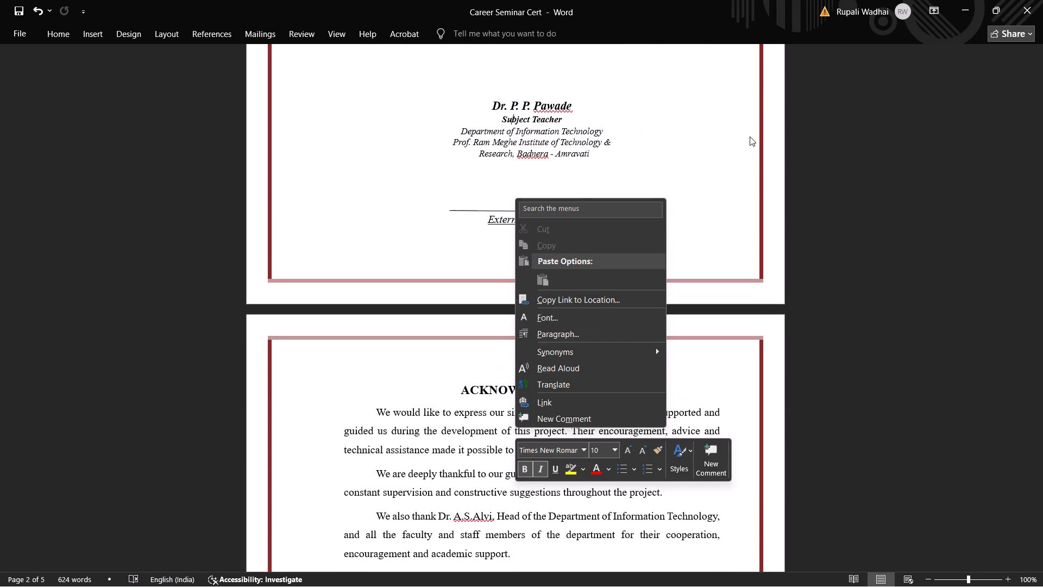
{"action": "left_click", "coordinate": [750, 136]}
{"action": "scroll", "coordinate": [750, 136], "scroll_direction": "right", "scroll_amount": 1}
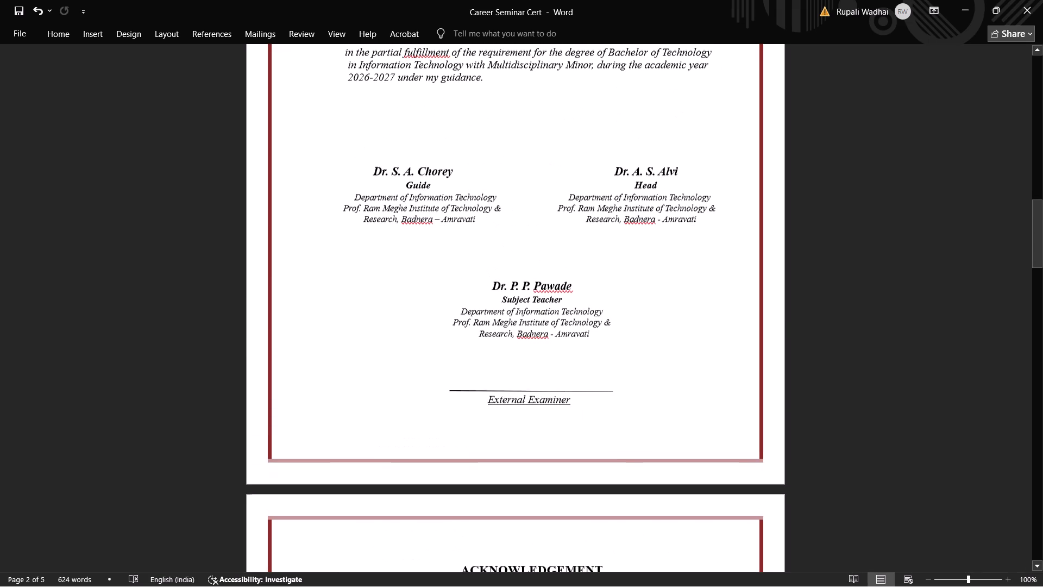
{"action": "scroll", "coordinate": [750, 136], "scroll_direction": "right", "scroll_amount": 3}
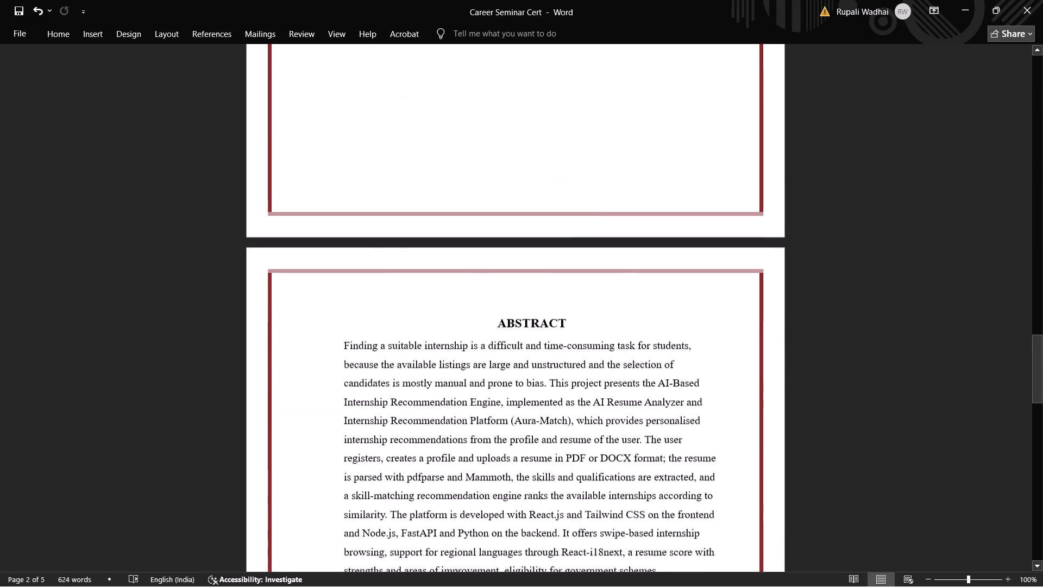
{"action": "scroll", "coordinate": [750, 136], "scroll_direction": "down", "scroll_amount": 1}
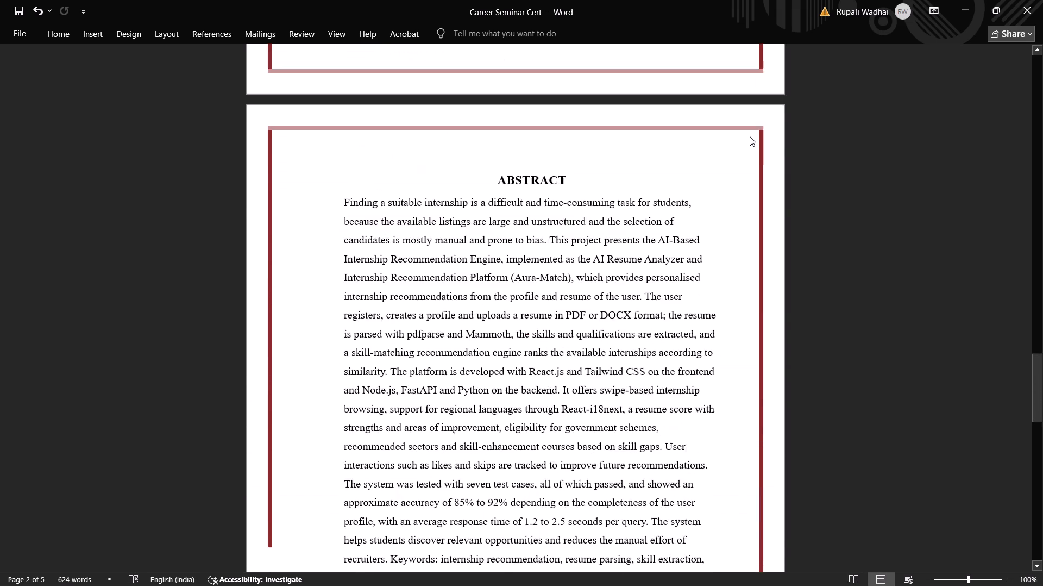
{"action": "scroll", "coordinate": [750, 136], "scroll_direction": "down", "scroll_amount": 7}
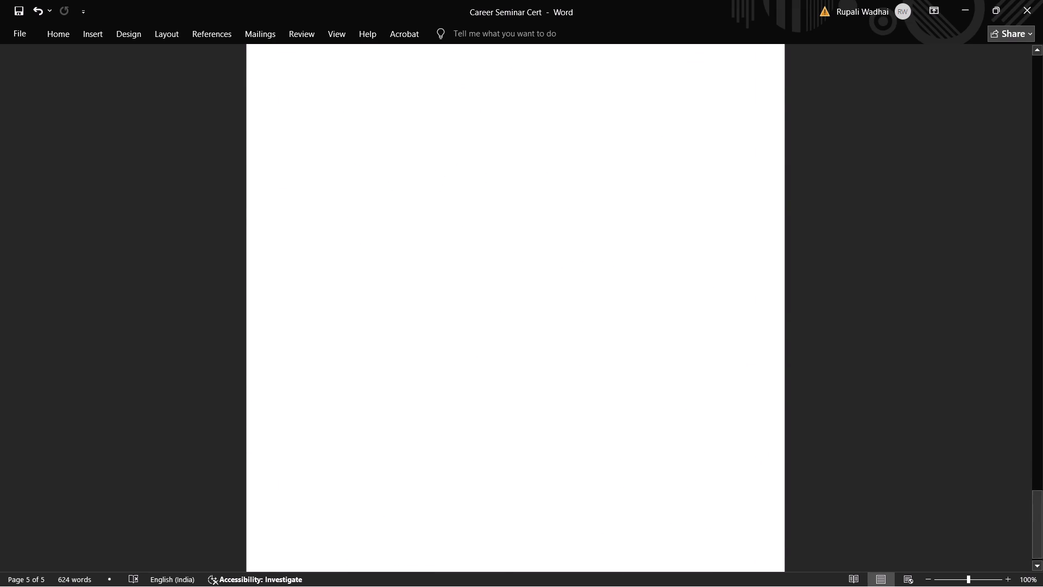
Save the Career Seminar Cert document and close it.
{"action": "key", "text": "ctrl+s"}
{"action": "left_click", "coordinate": [1042, 0]}
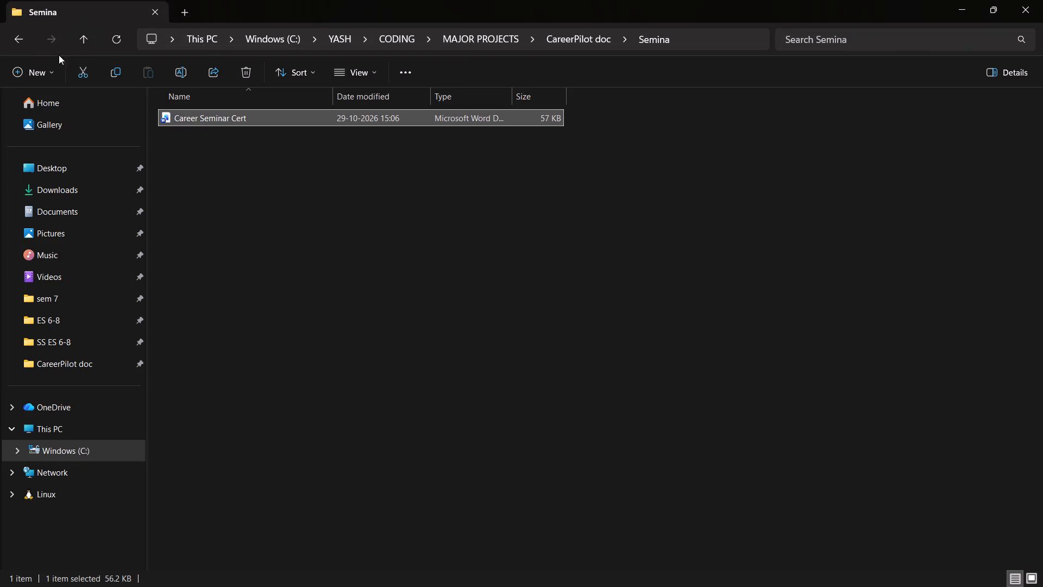
Open the contents of tABLE PDF from the CareerPilot doc folder, look through its table of contents and list of tables, and close it.
{"action": "left_click", "coordinate": [18, 32]}
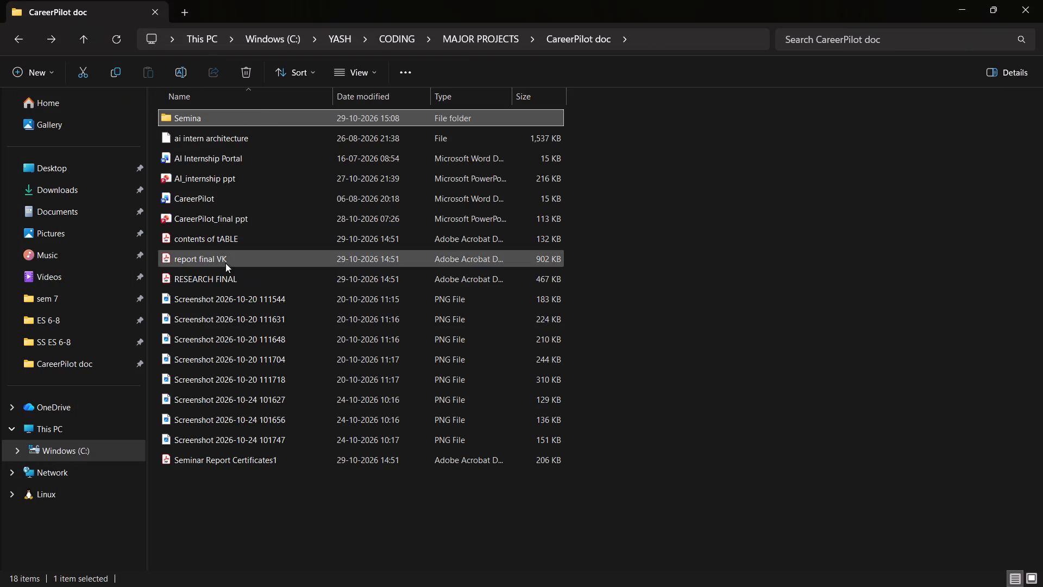
{"action": "double_click", "coordinate": [225, 233]}
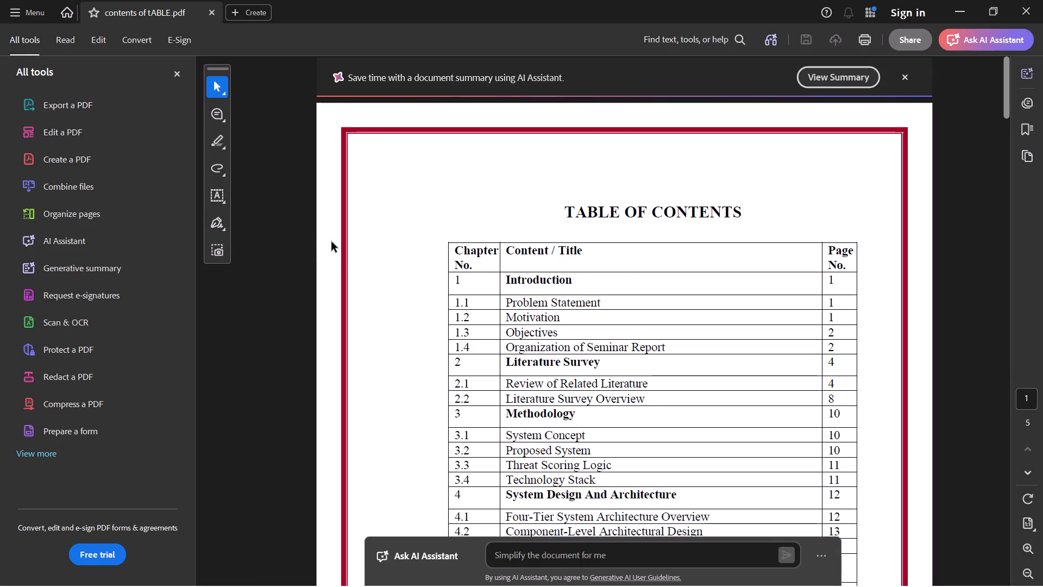
{"action": "scroll", "coordinate": [361, 270], "scroll_direction": "down", "scroll_amount": 7}
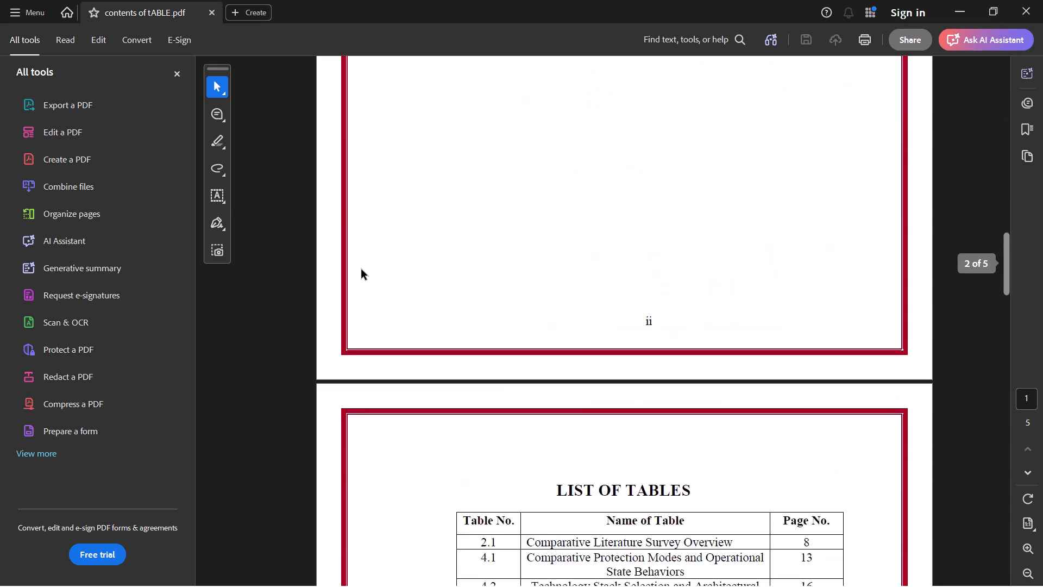
{"action": "left_click", "coordinate": [1042, 0]}
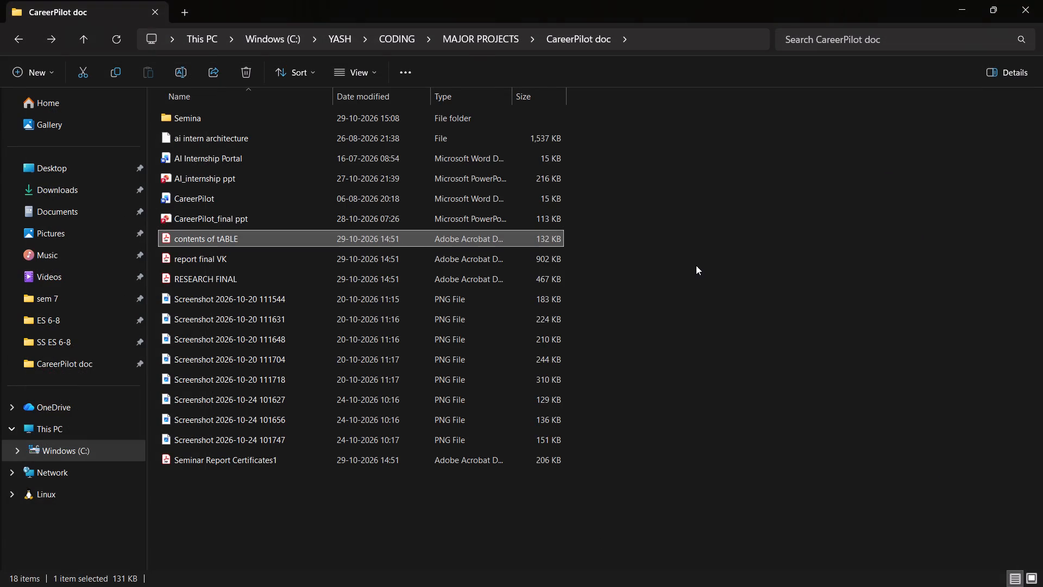